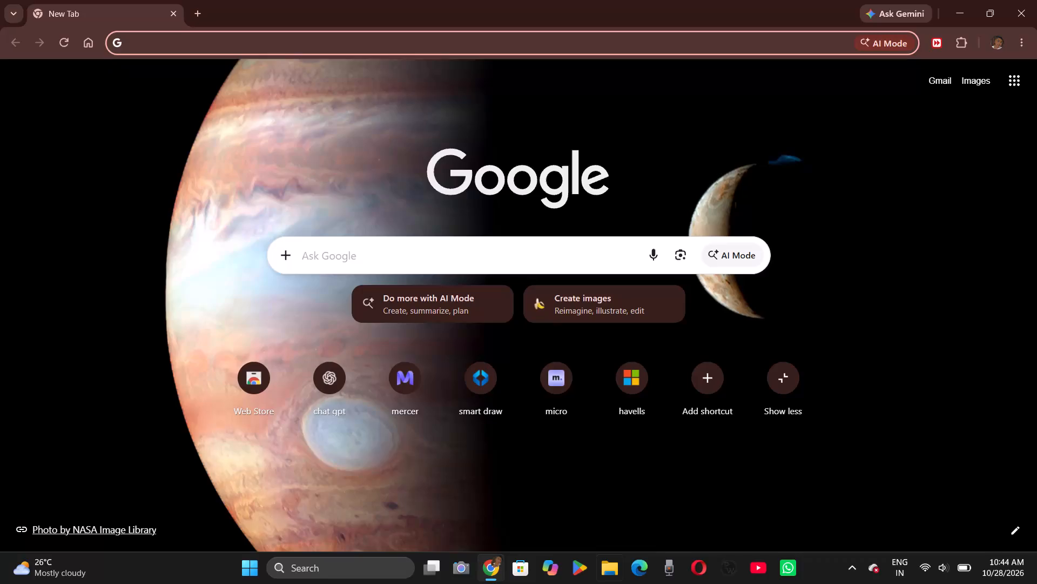
Open the Havells Dynamics CRM dashboard from the saved havells shortcut.
{"action": "left_click", "coordinate": [622, 391]}
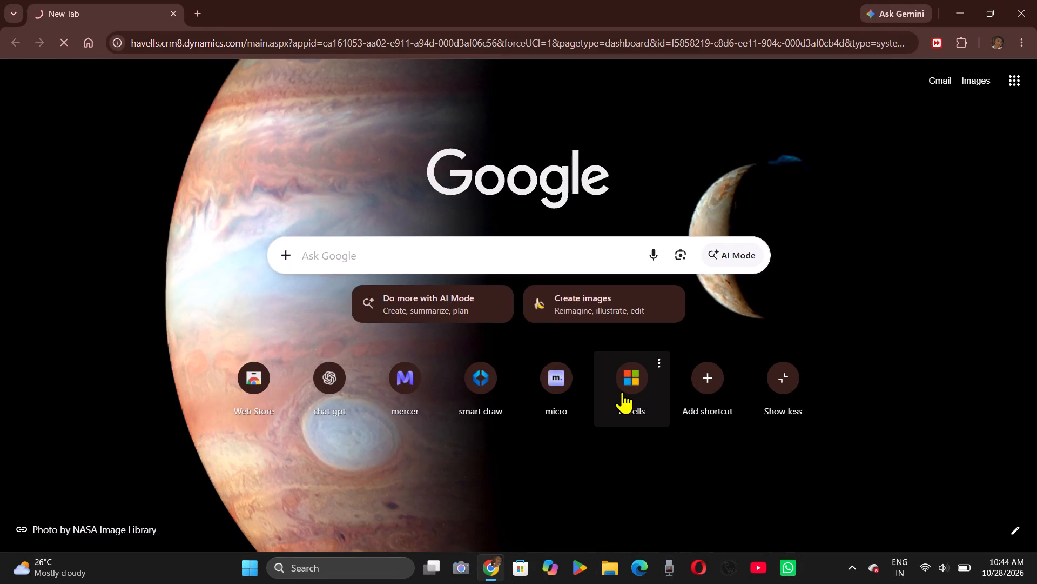
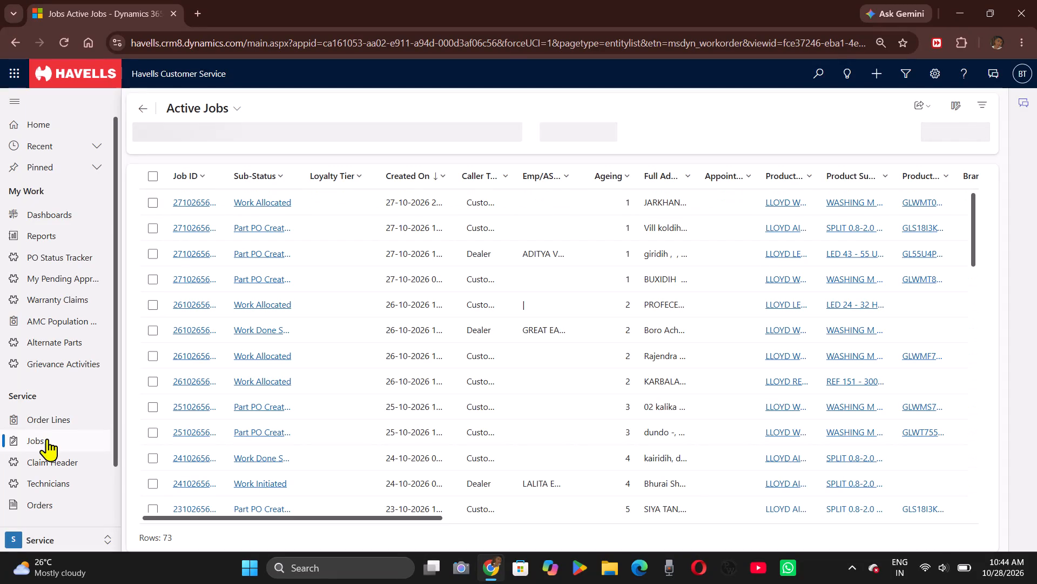
Examine the columns of the Active Jobs list, from job ID and sub-status across to owner and customer.
{"action": "scroll", "coordinate": [554, 431], "scroll_direction": "left", "scroll_amount": 4}
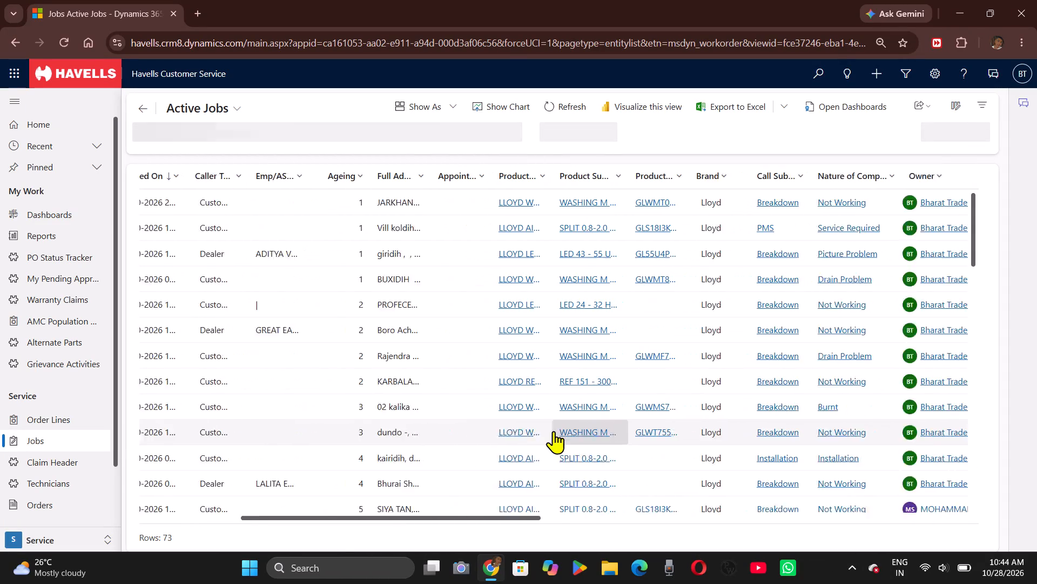
{"action": "scroll", "coordinate": [554, 431], "scroll_direction": "left", "scroll_amount": 1}
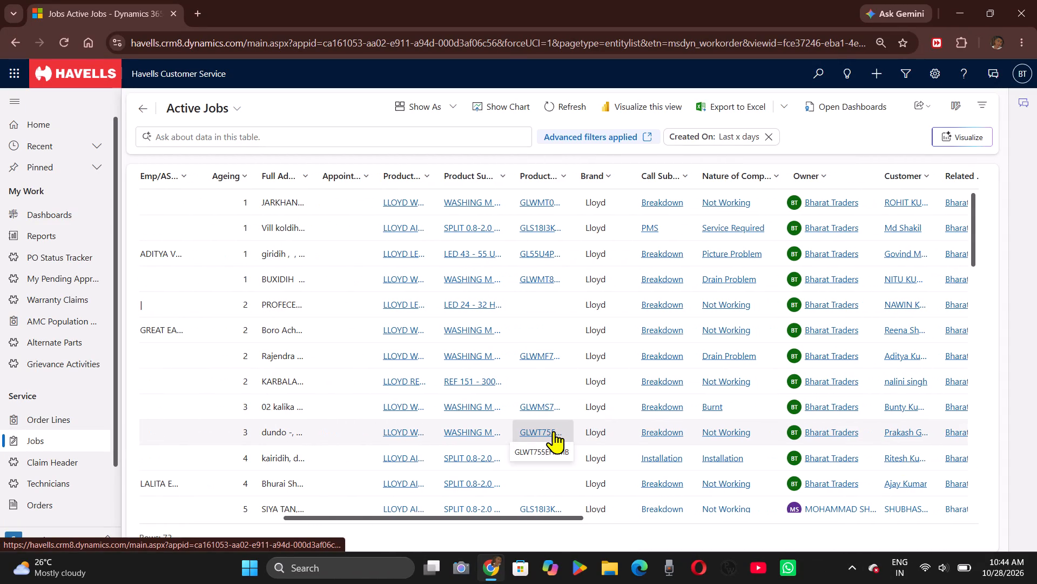
{"action": "scroll", "coordinate": [554, 431], "scroll_direction": "left", "scroll_amount": 1}
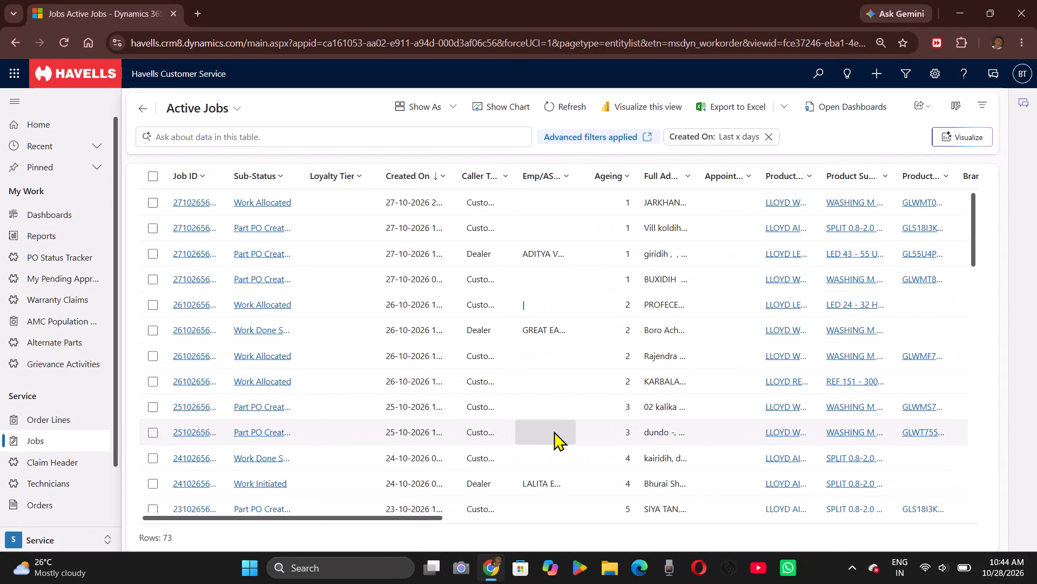
{"action": "scroll", "coordinate": [554, 431], "scroll_direction": "left", "scroll_amount": 3}
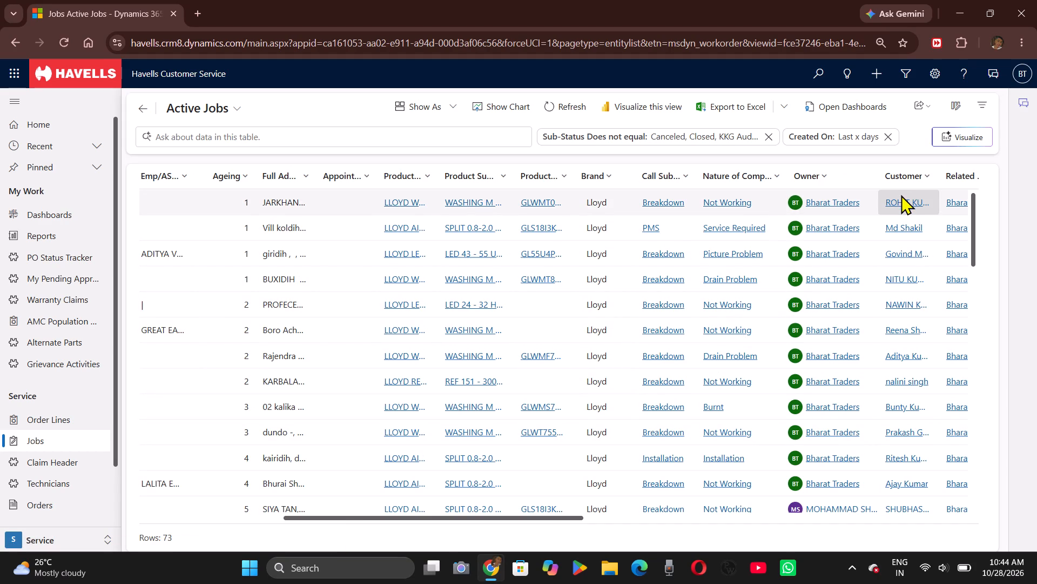
{"action": "scroll", "coordinate": [701, 221], "scroll_direction": "right", "scroll_amount": 2}
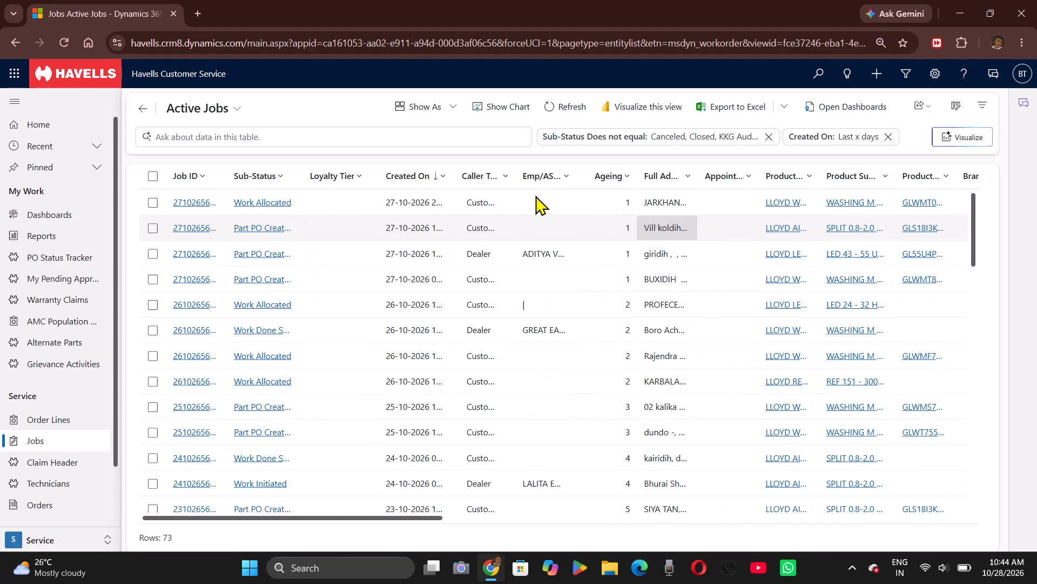
View the record of the first job in the Active Jobs list, and return to the list.
{"action": "triple_click", "coordinate": [540, 200]}
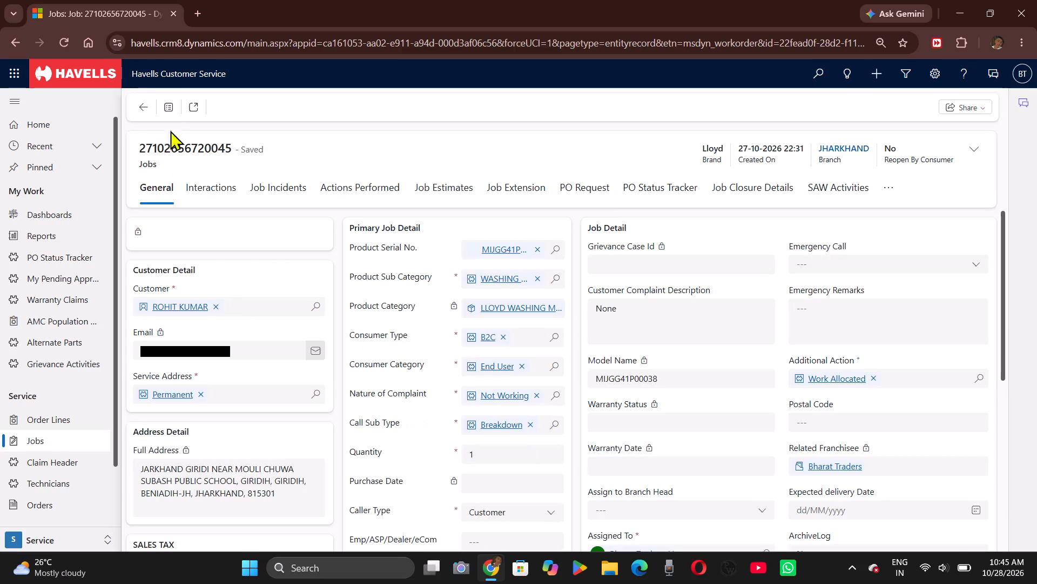
{"action": "left_click", "coordinate": [141, 103]}
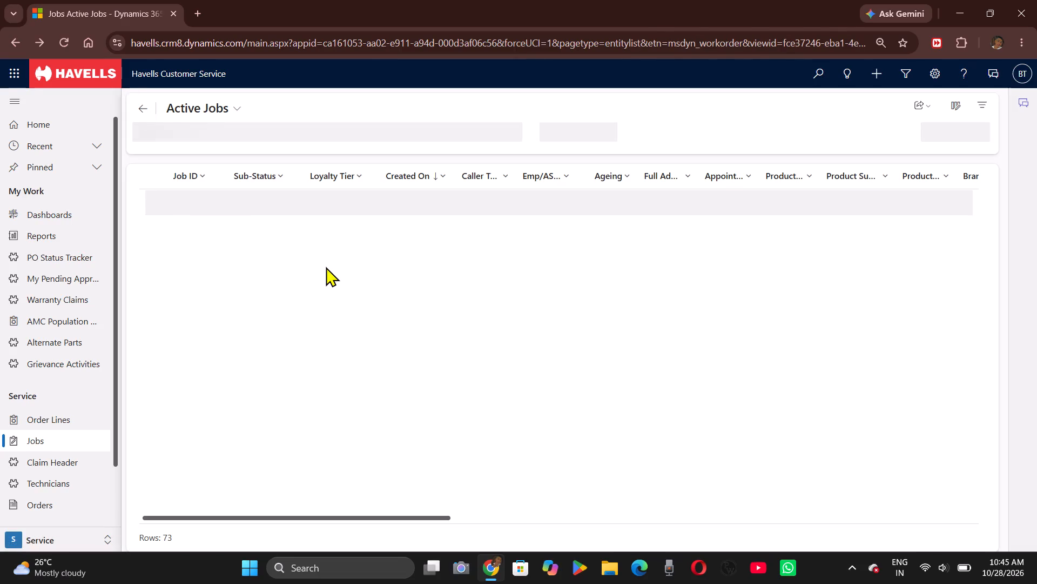
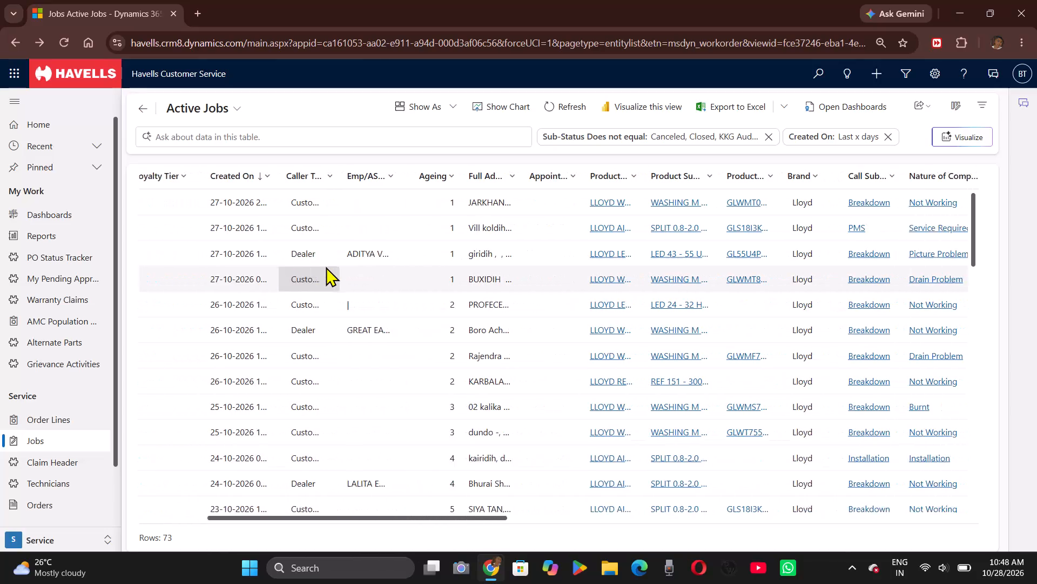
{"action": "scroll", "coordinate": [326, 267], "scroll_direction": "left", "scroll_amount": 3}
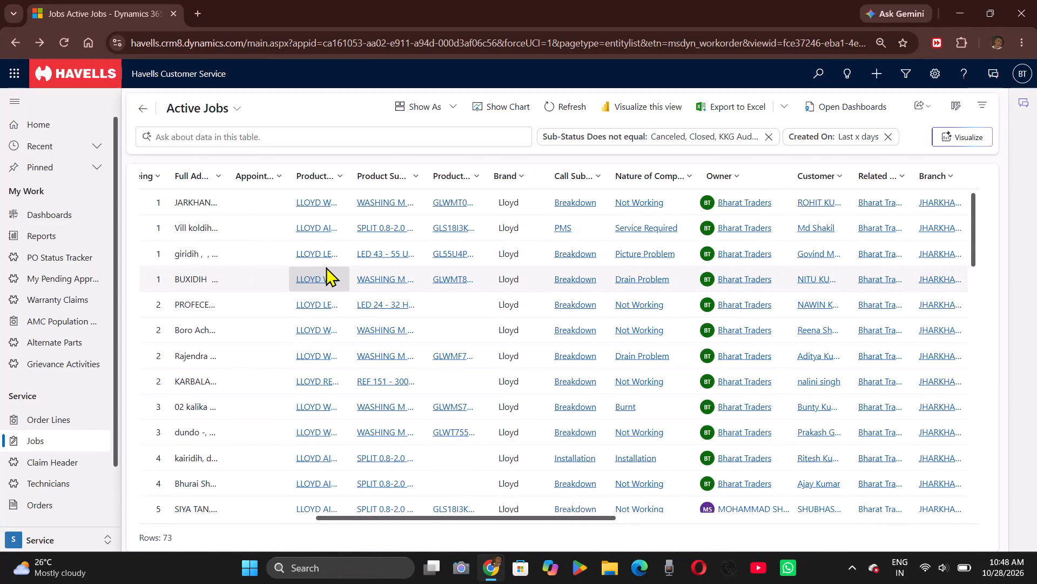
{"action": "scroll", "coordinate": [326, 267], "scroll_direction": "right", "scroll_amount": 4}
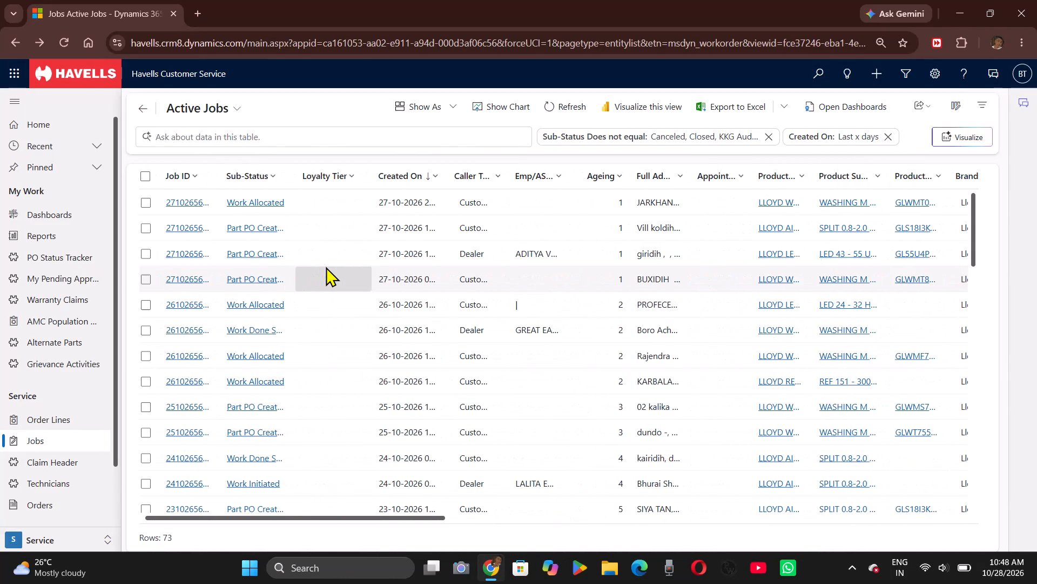
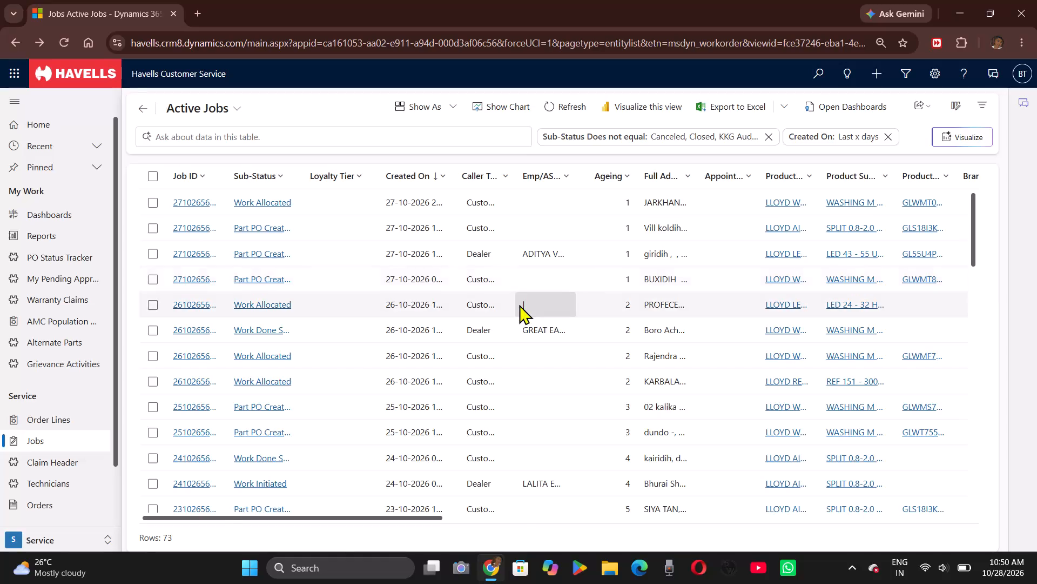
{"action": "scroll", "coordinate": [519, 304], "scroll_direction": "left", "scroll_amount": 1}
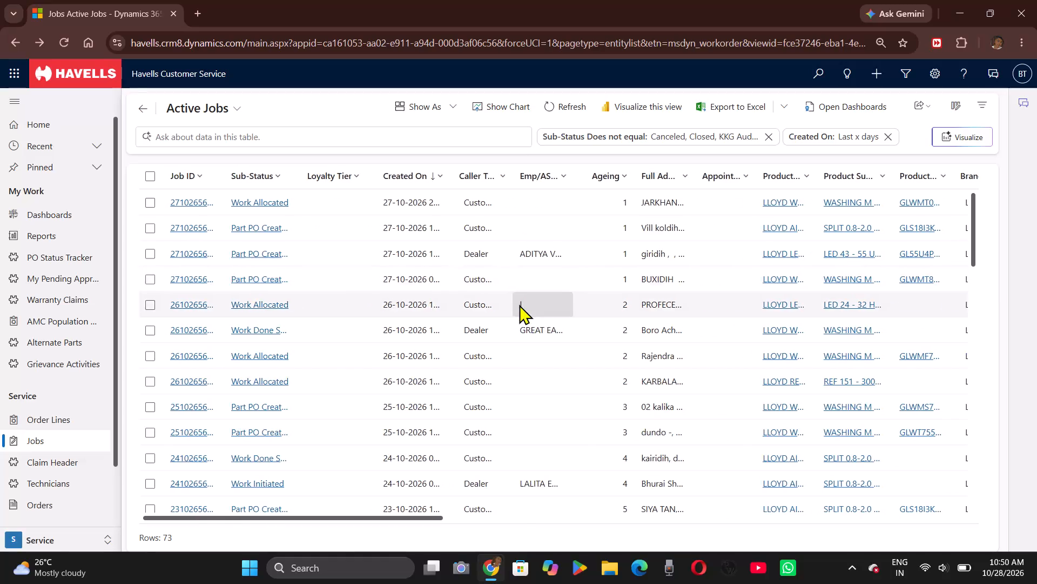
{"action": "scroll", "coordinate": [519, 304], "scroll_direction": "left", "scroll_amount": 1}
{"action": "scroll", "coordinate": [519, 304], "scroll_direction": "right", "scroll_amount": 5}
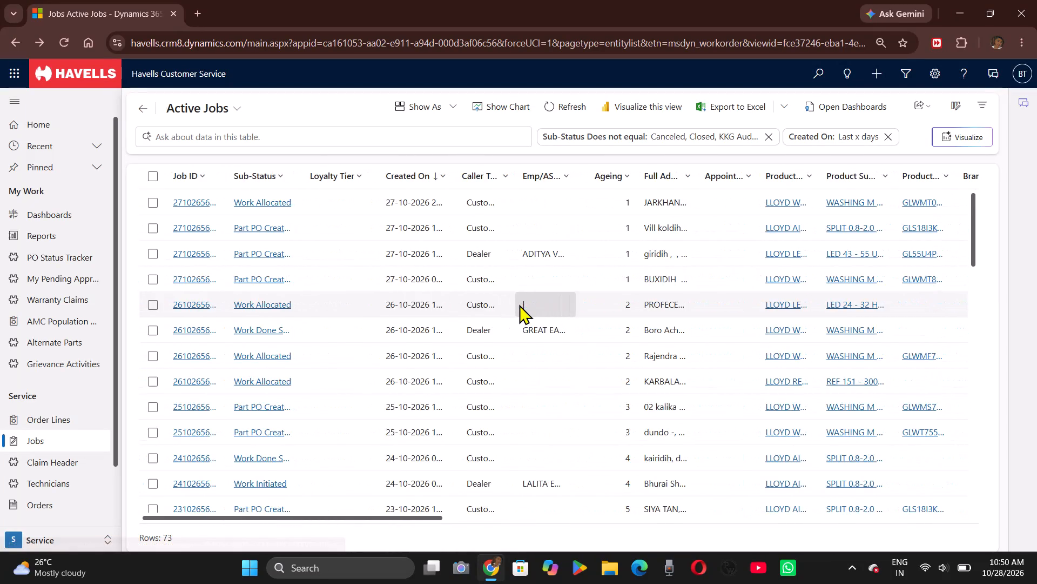
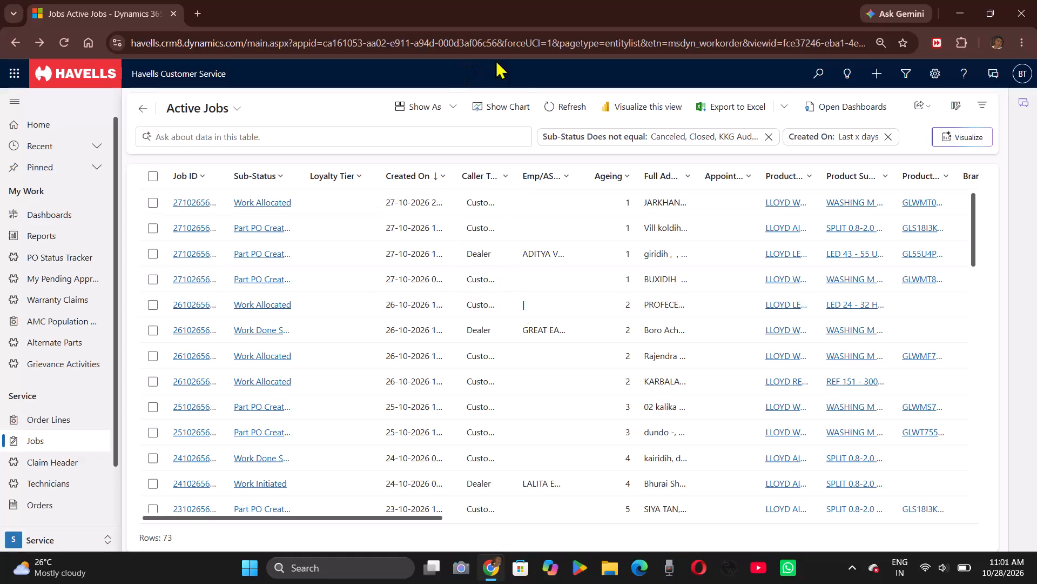
Refresh the Active Jobs list.
{"action": "left_click", "coordinate": [539, 99]}
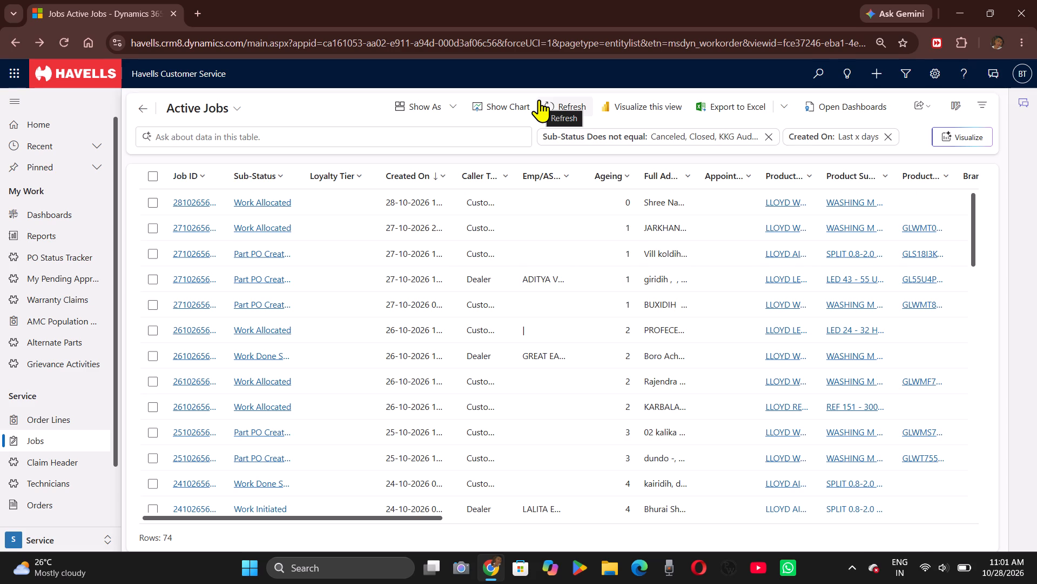
Open the newest job, created 28-10-2026, to examine its customer, complaint and product details, and return to the Active Jobs list.
{"action": "scroll", "coordinate": [539, 99], "scroll_direction": "left", "scroll_amount": 2}
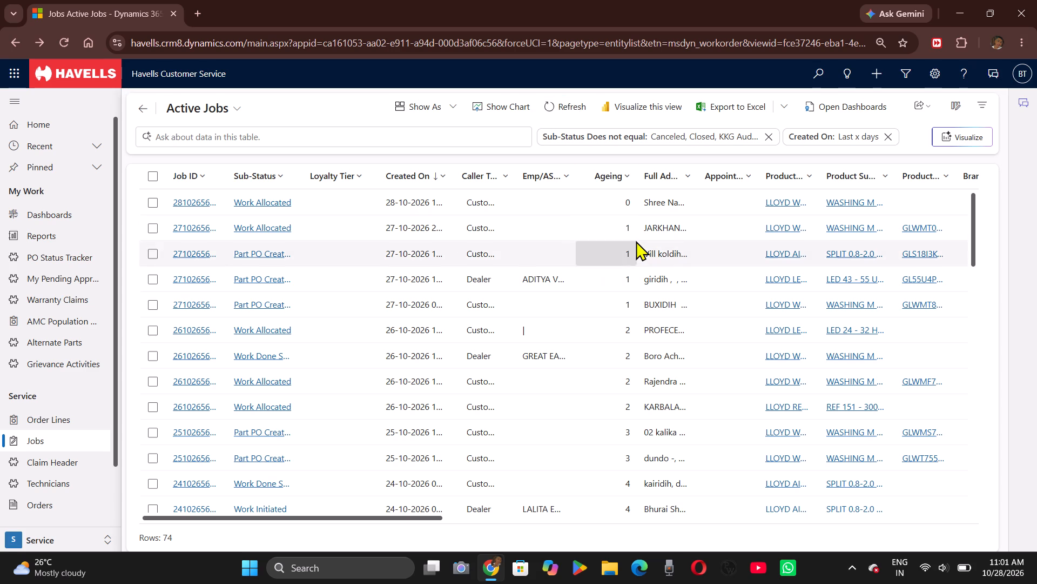
{"action": "scroll", "coordinate": [636, 241], "scroll_direction": "left", "scroll_amount": 6}
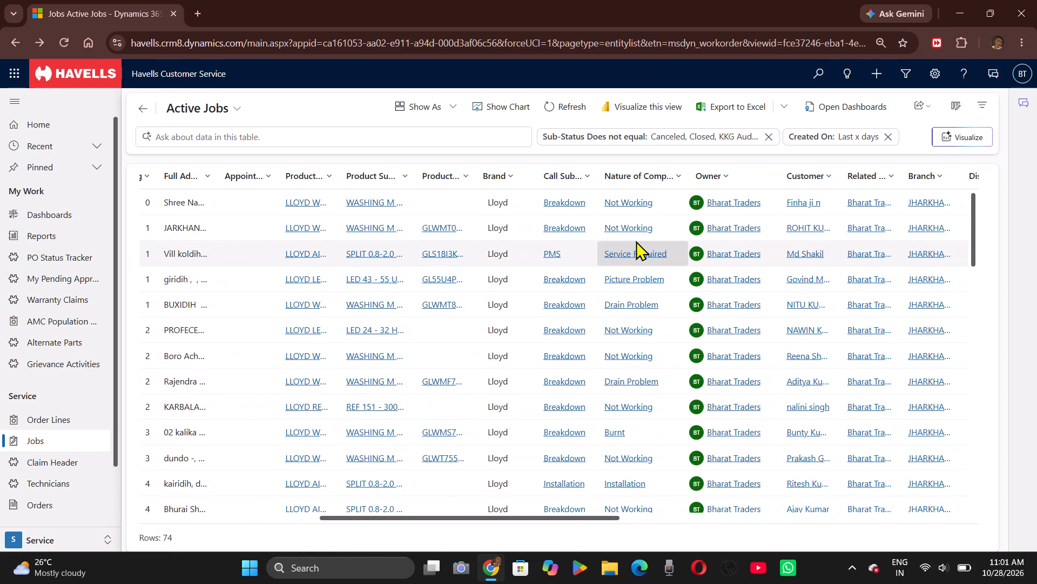
{"action": "scroll", "coordinate": [636, 241], "scroll_direction": "left", "scroll_amount": 1}
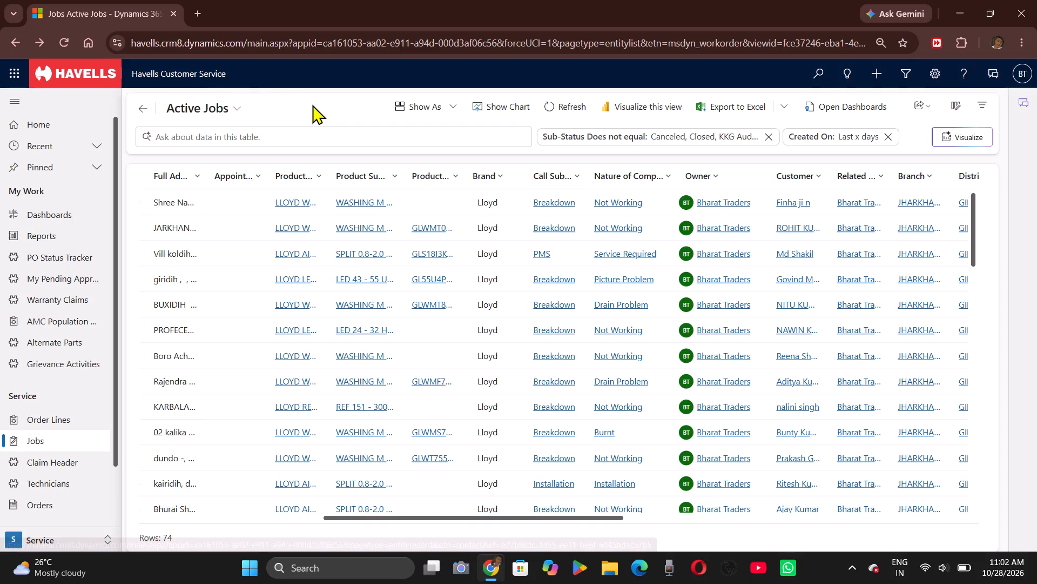
{"action": "triple_click", "coordinate": [254, 196]}
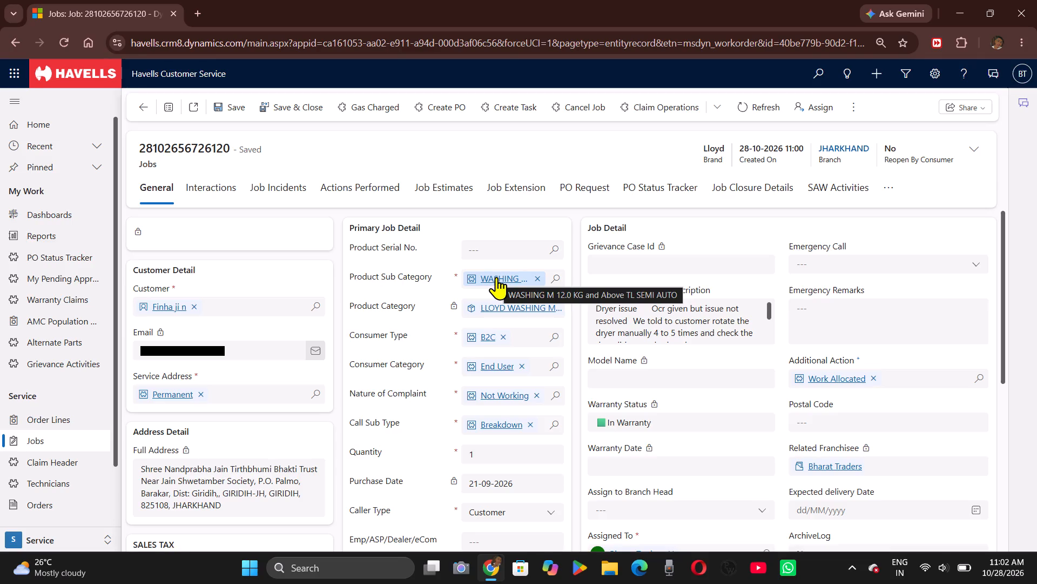
{"action": "left_click", "coordinate": [139, 109]}
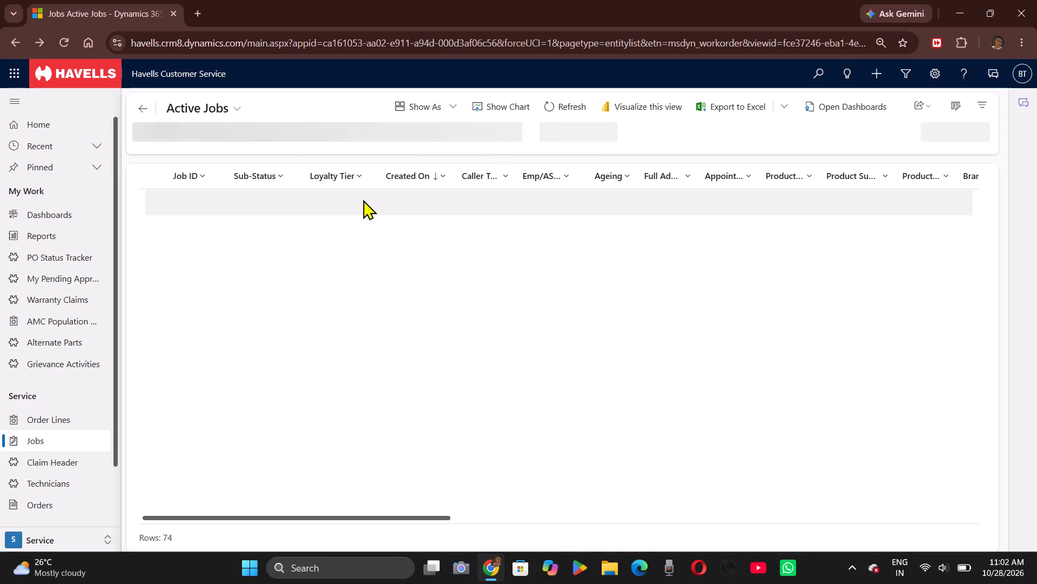
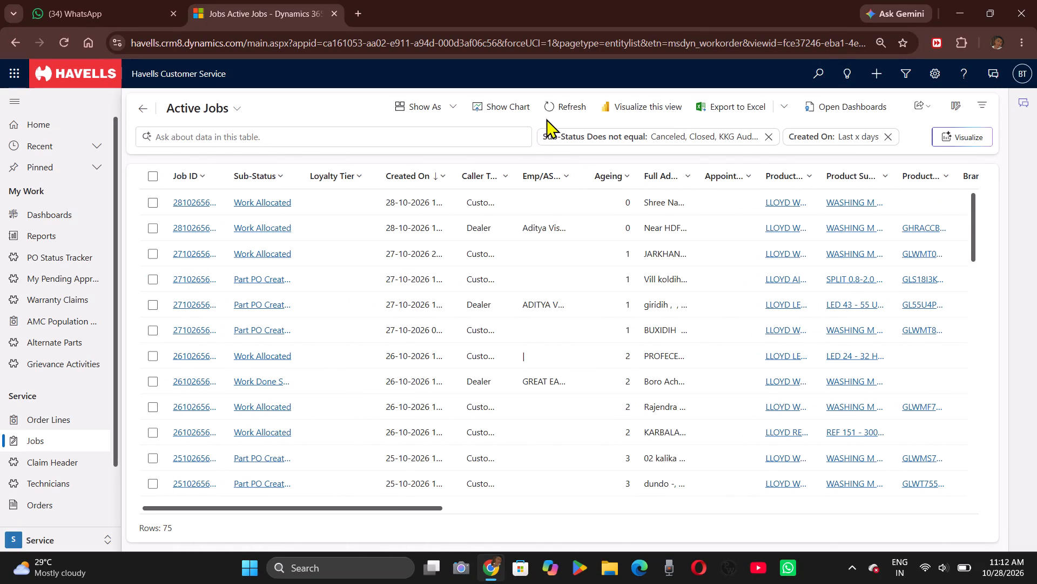
Refresh the Active Jobs list again to reload the current service jobs.
{"action": "left_click", "coordinate": [546, 112]}
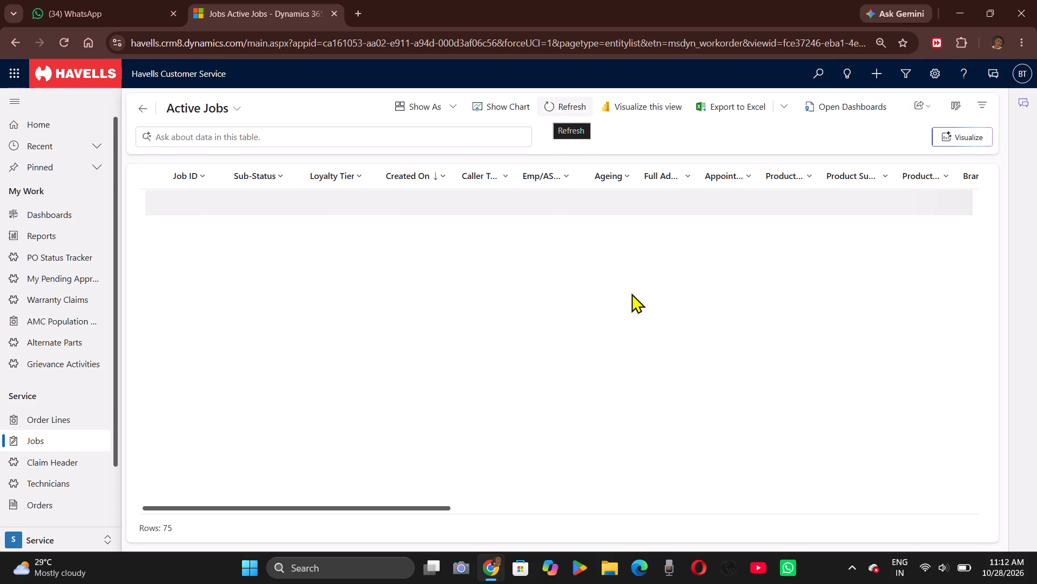
Examine the newest Active Jobs rows across the sub-status, ageing, product, nature of complaint, owner and customer columns.
{"action": "scroll", "coordinate": [631, 293], "scroll_direction": "left", "scroll_amount": 2}
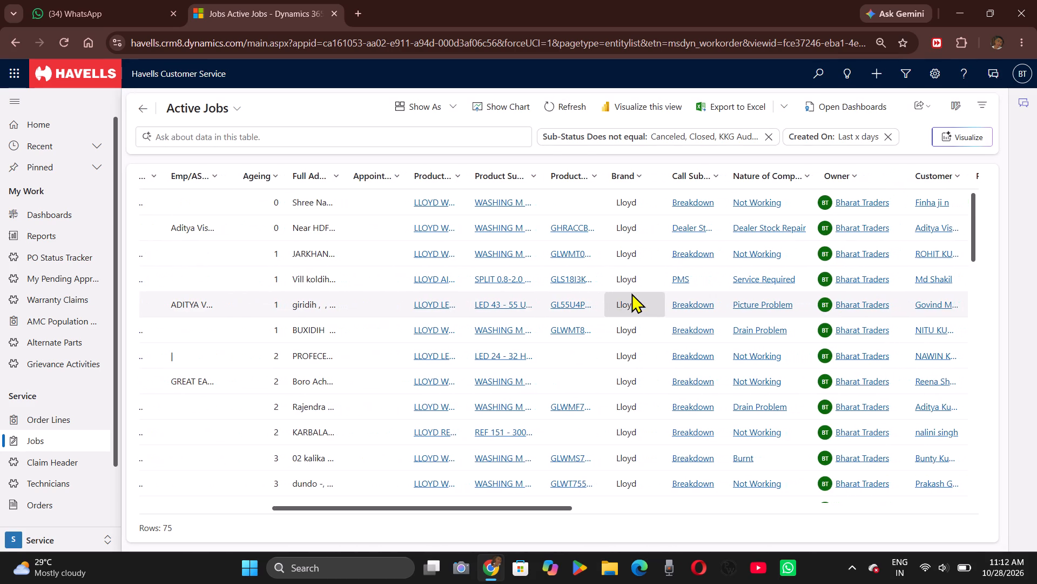
{"action": "scroll", "coordinate": [631, 293], "scroll_direction": "right", "scroll_amount": 1}
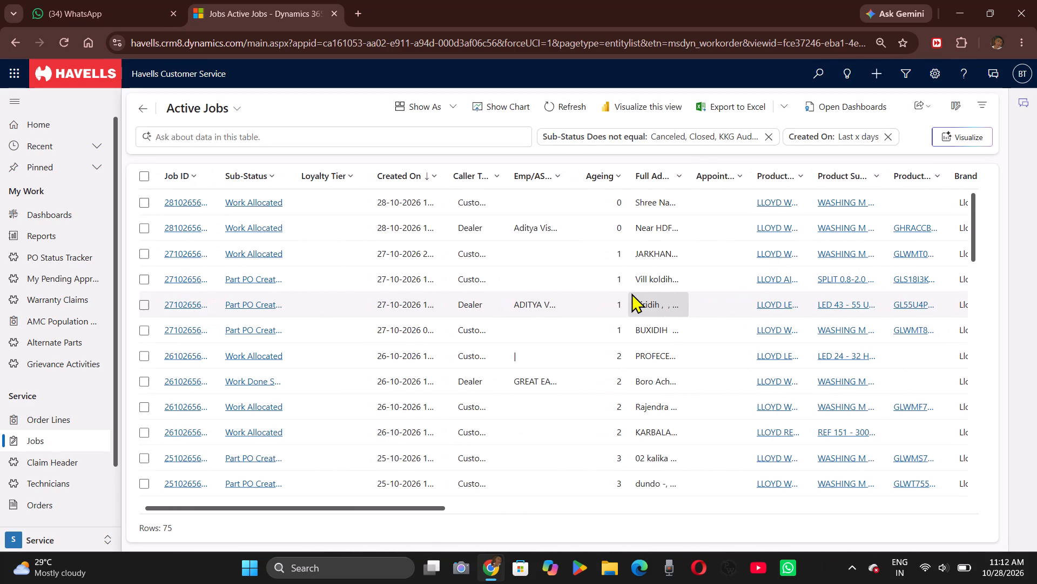
{"action": "scroll", "coordinate": [631, 293], "scroll_direction": "left", "scroll_amount": 1}
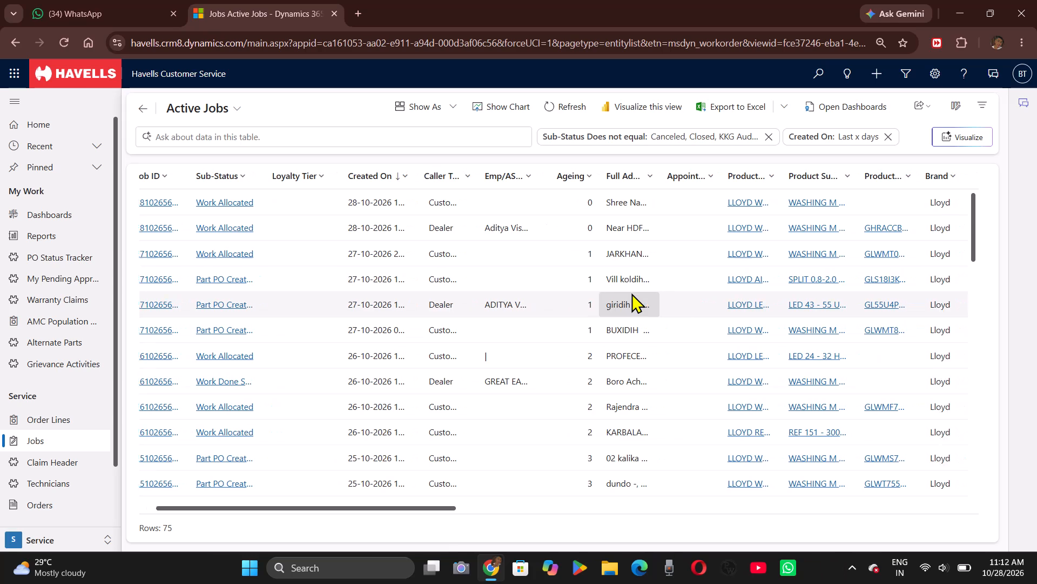
{"action": "scroll", "coordinate": [631, 293], "scroll_direction": "left", "scroll_amount": 4}
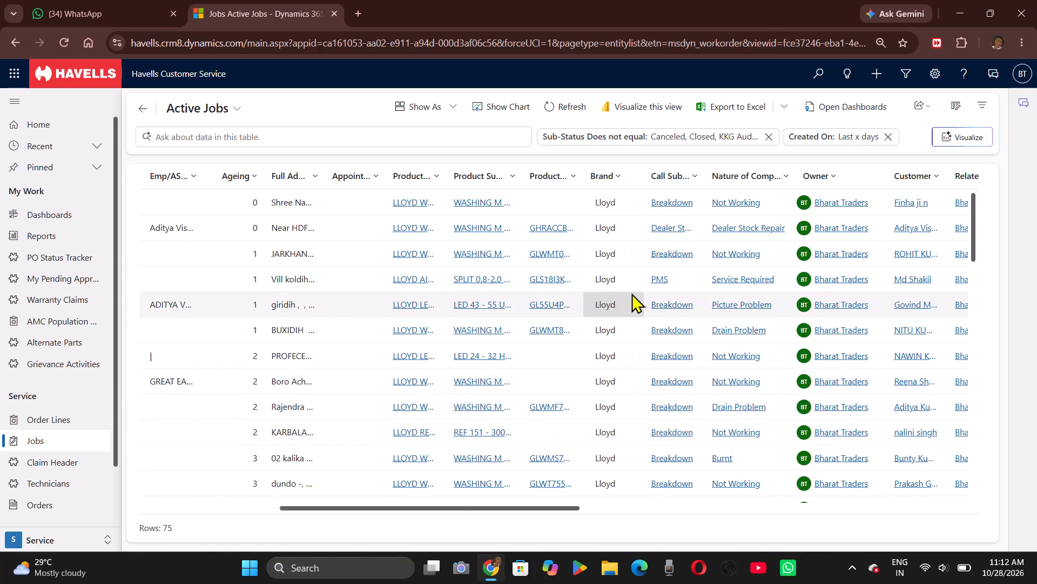
{"action": "scroll", "coordinate": [631, 293], "scroll_direction": "left", "scroll_amount": 1}
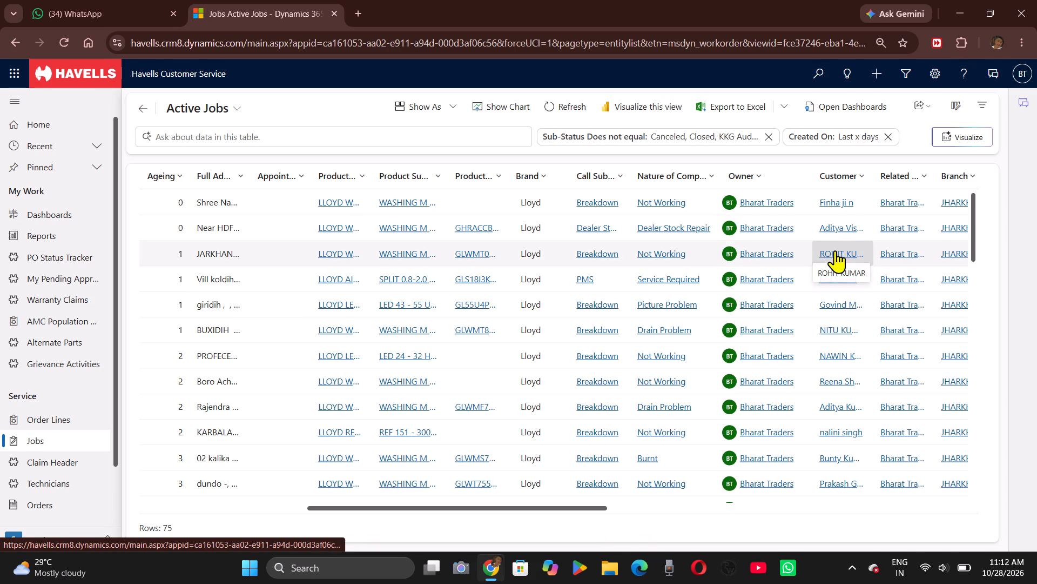
{"action": "scroll", "coordinate": [835, 250], "scroll_direction": "right", "scroll_amount": 2}
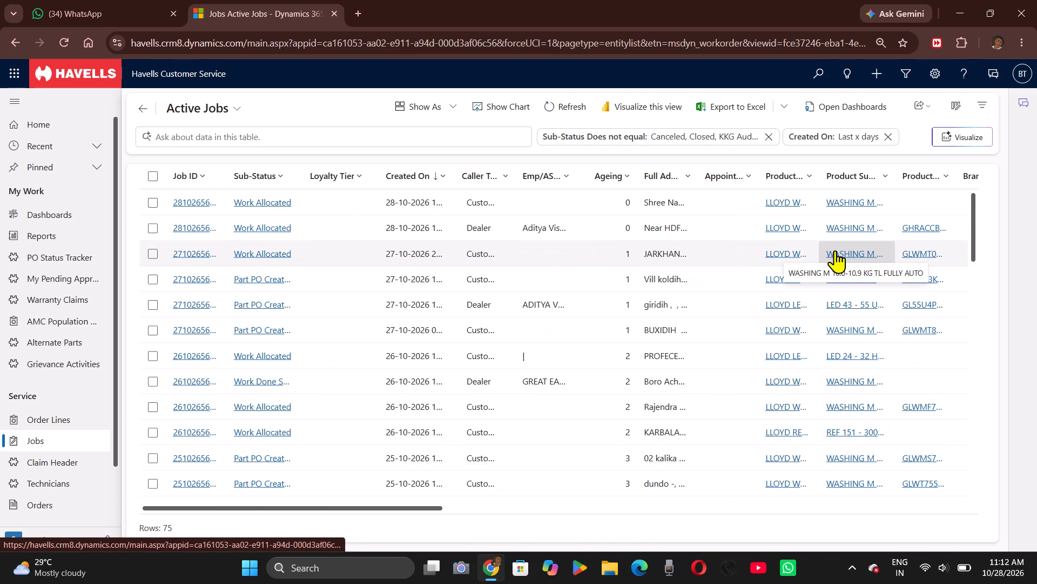
{"action": "scroll", "coordinate": [831, 277], "scroll_direction": "left", "scroll_amount": 1}
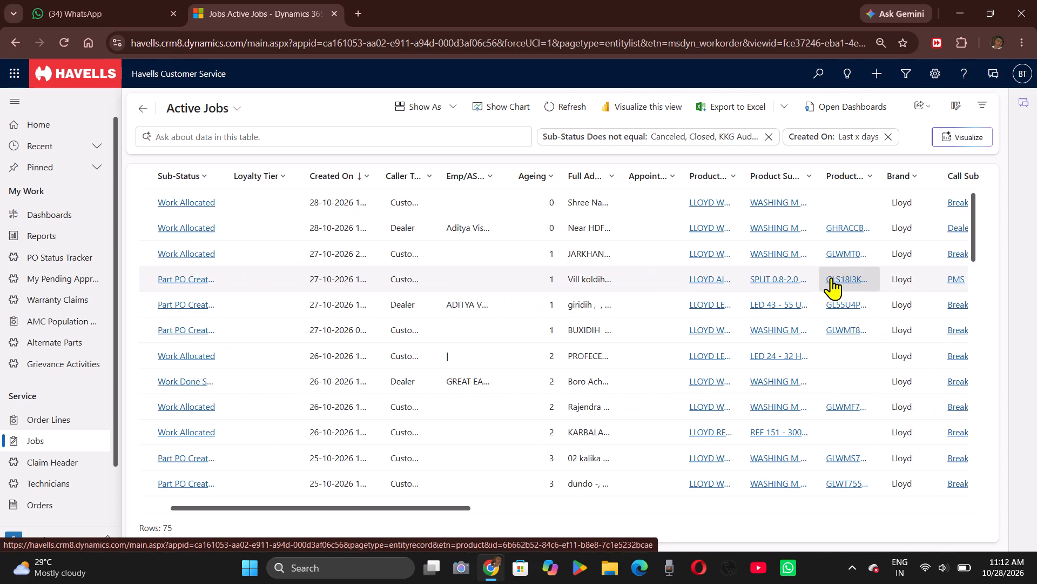
{"action": "scroll", "coordinate": [831, 277], "scroll_direction": "left", "scroll_amount": 1}
{"action": "scroll", "coordinate": [542, 229], "scroll_direction": "left", "scroll_amount": 1}
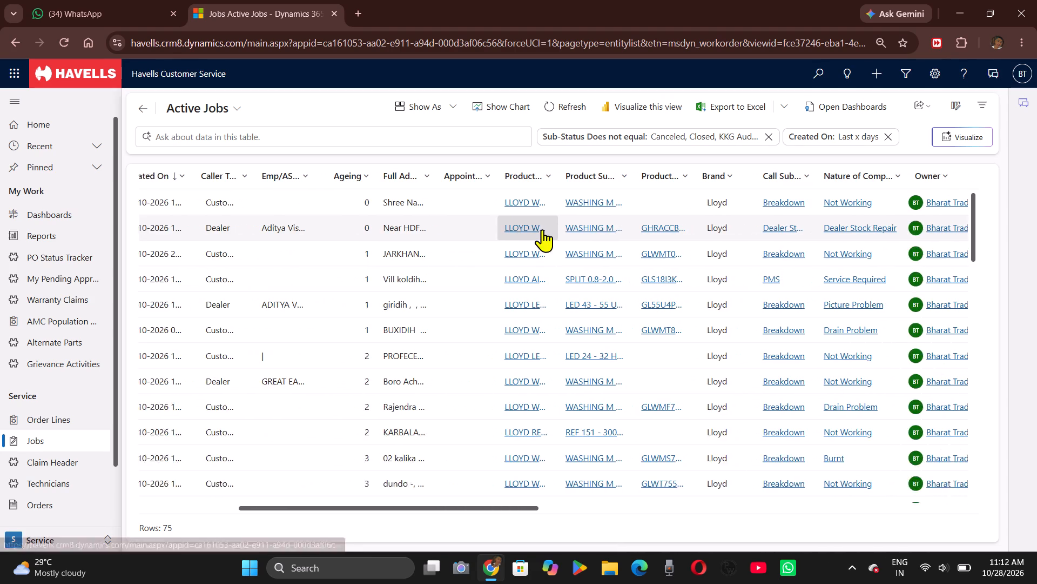
{"action": "scroll", "coordinate": [542, 229], "scroll_direction": "left", "scroll_amount": 1}
{"action": "scroll", "coordinate": [792, 227], "scroll_direction": "left", "scroll_amount": 1}
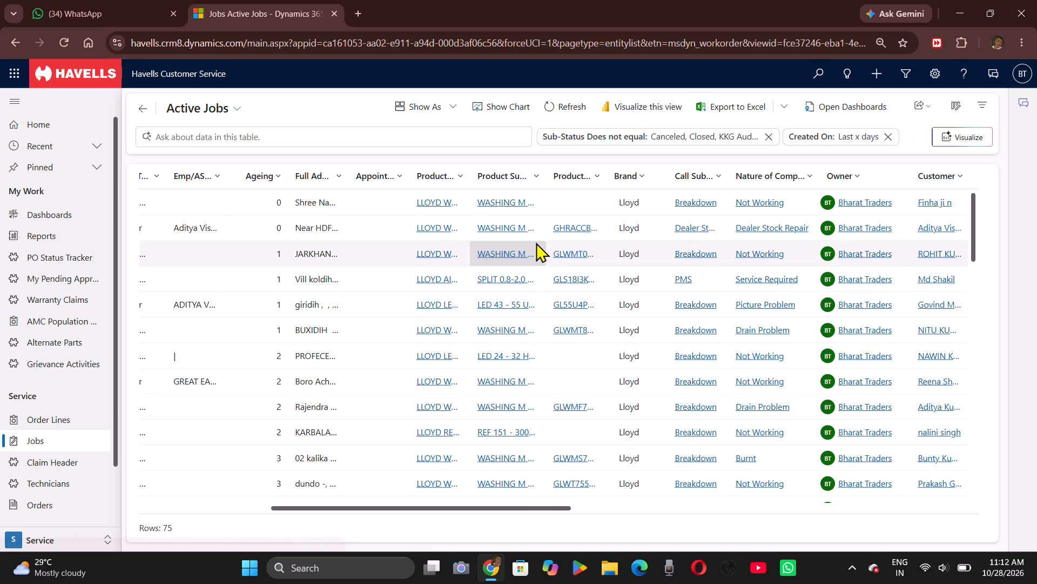
{"action": "scroll", "coordinate": [536, 242], "scroll_direction": "right", "scroll_amount": 1}
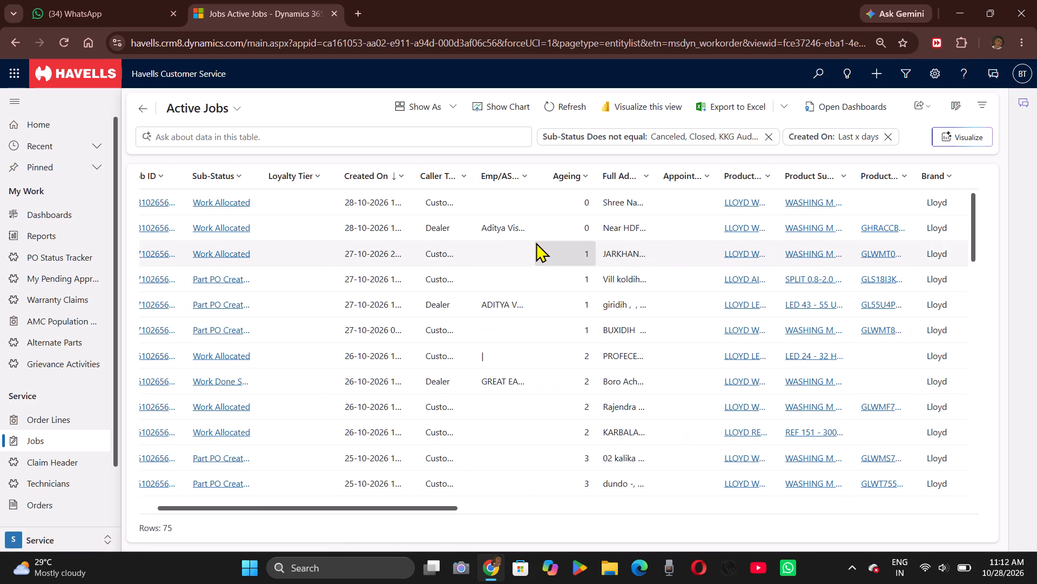
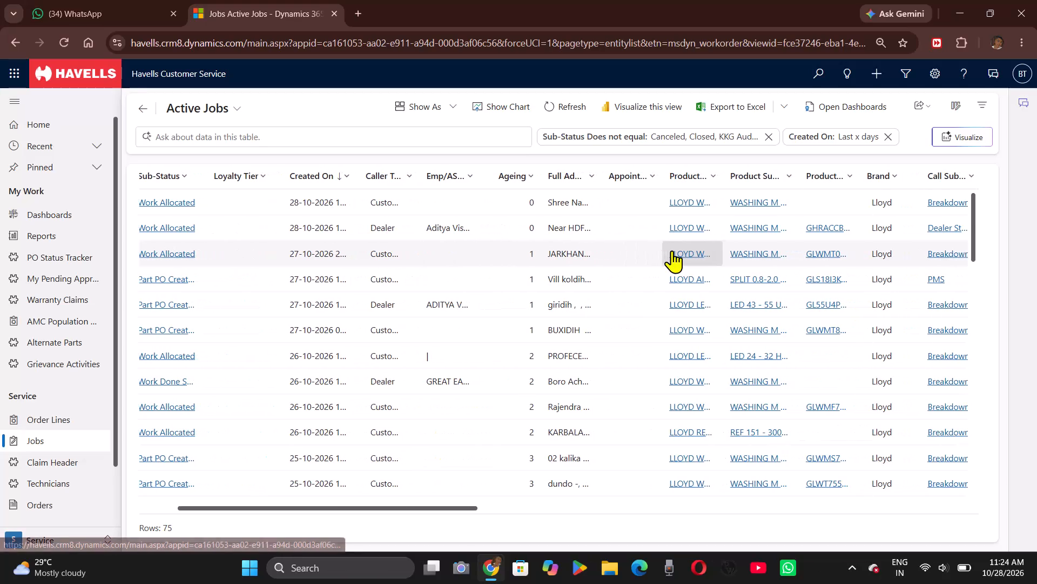
Open the newest Work Allocated job in Active Jobs, the customer-raised Lloyd washing machine breakdown created on 28-10-2026.
{"action": "triple_click", "coordinate": [609, 207]}
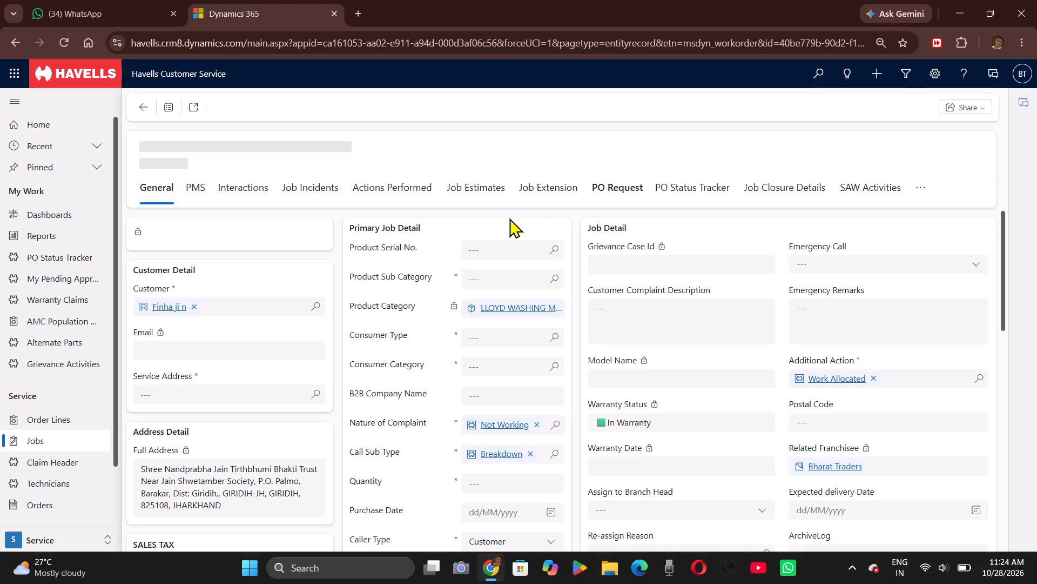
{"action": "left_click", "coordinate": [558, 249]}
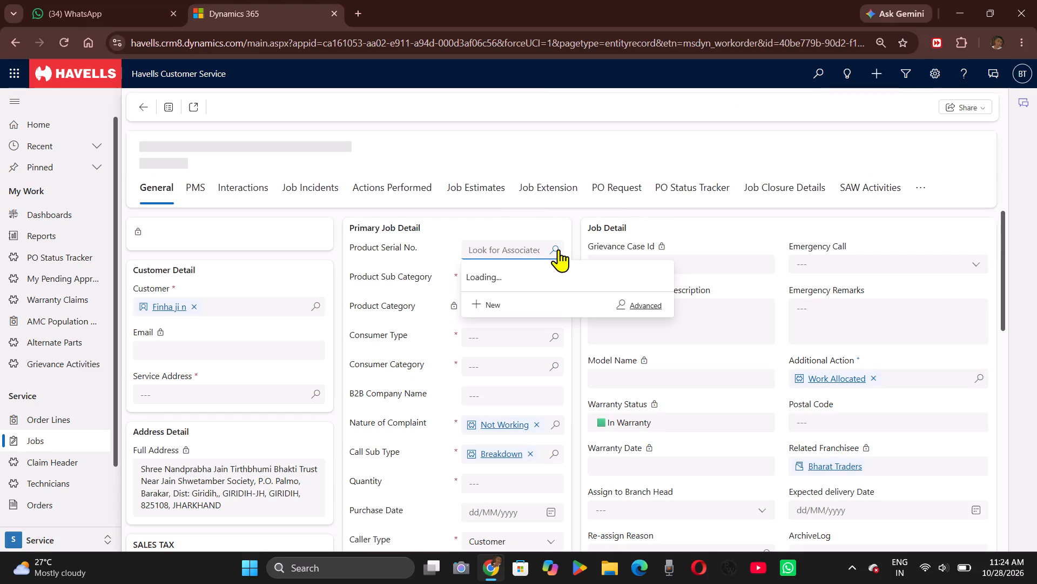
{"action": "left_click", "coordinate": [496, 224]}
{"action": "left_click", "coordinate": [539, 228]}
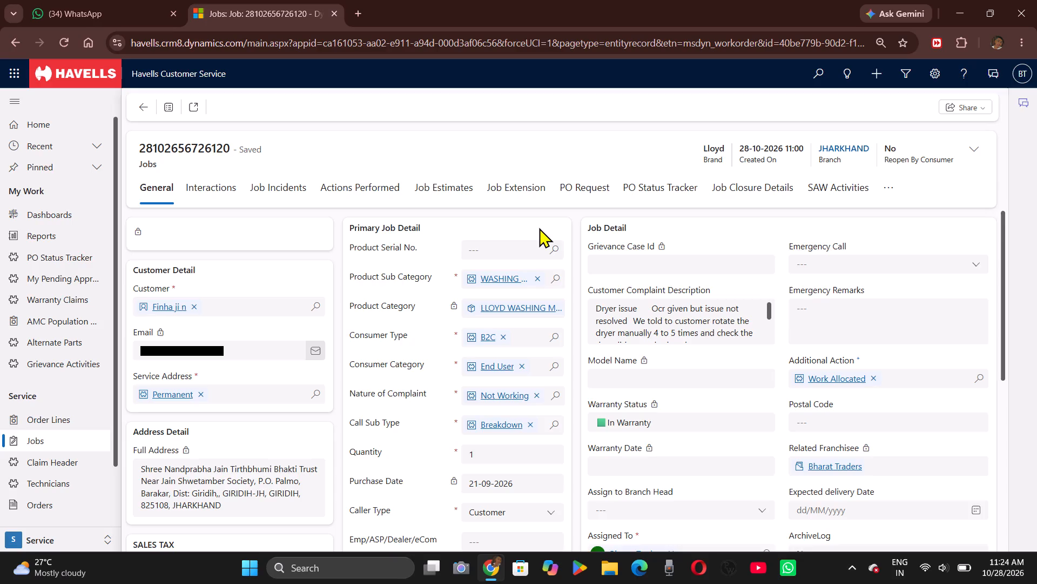
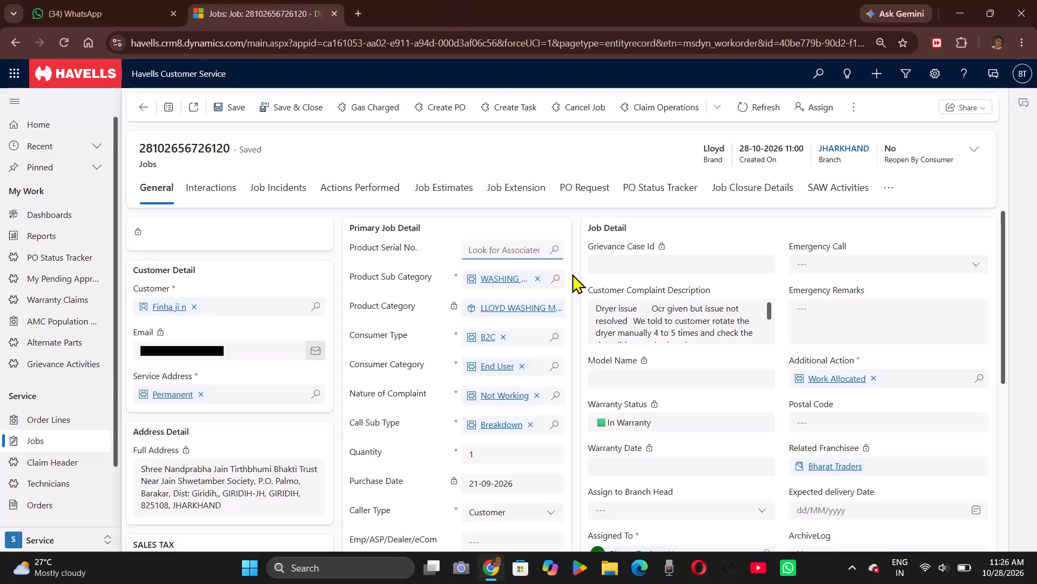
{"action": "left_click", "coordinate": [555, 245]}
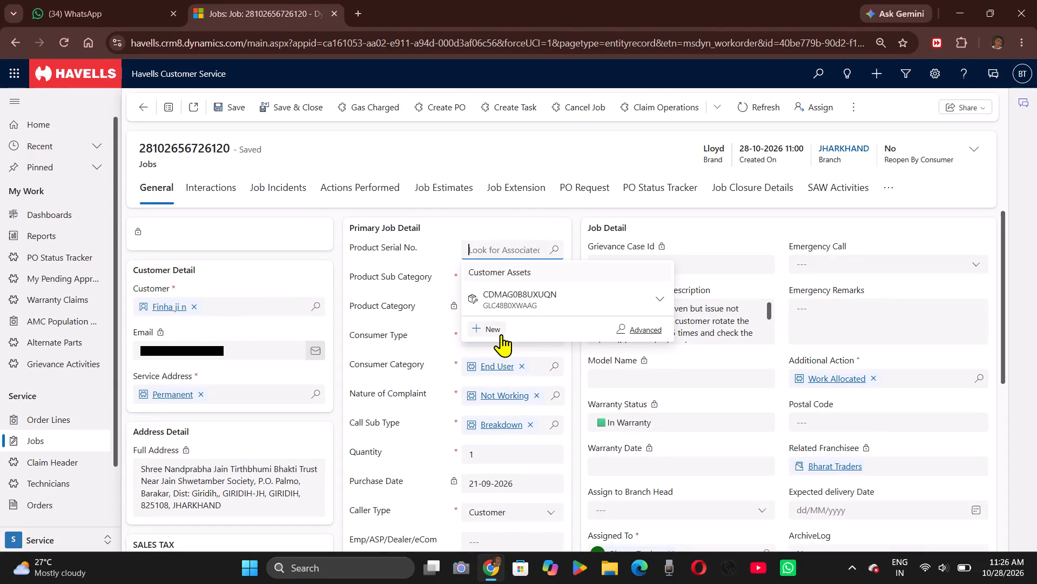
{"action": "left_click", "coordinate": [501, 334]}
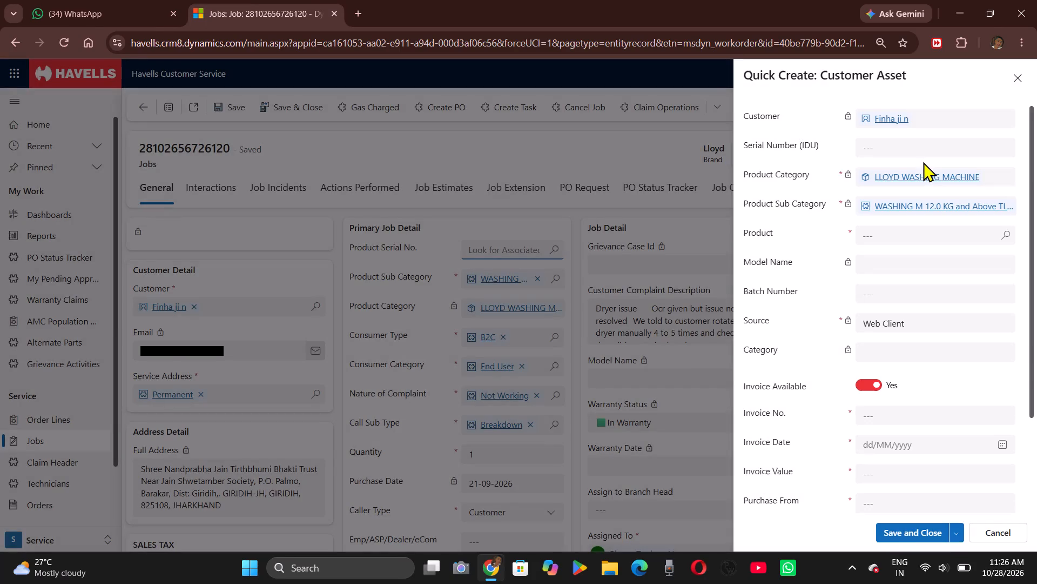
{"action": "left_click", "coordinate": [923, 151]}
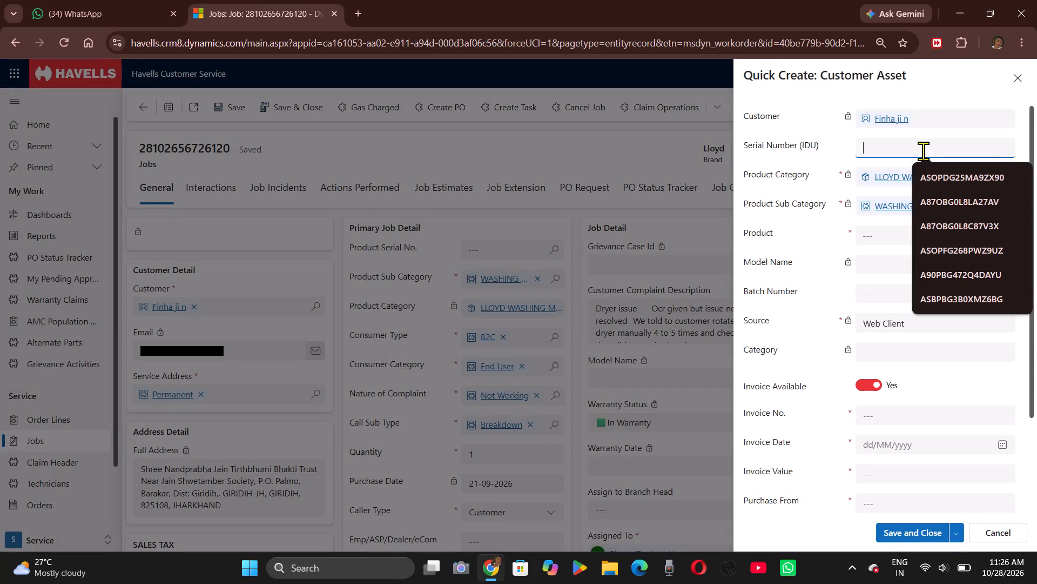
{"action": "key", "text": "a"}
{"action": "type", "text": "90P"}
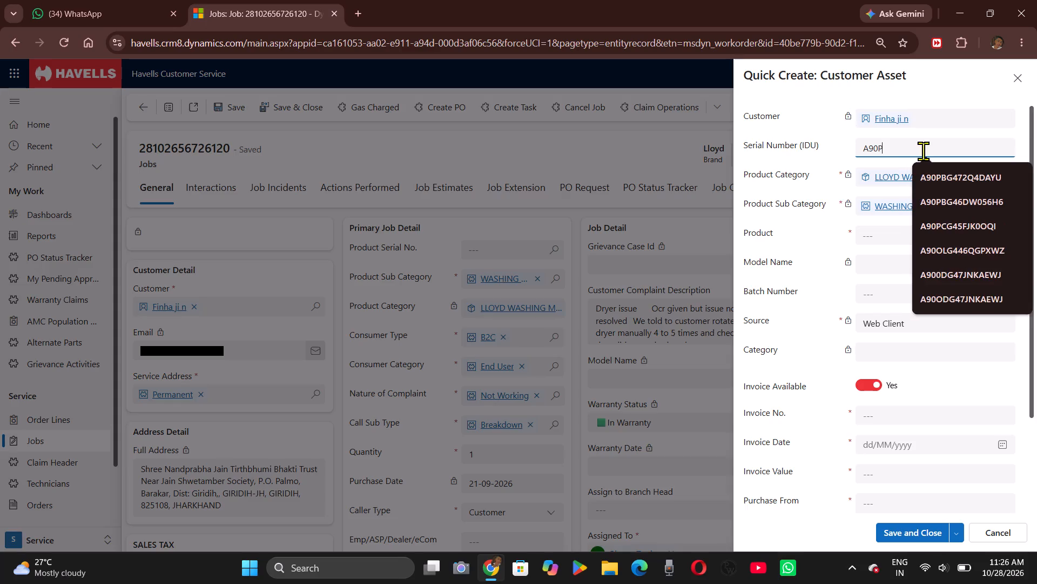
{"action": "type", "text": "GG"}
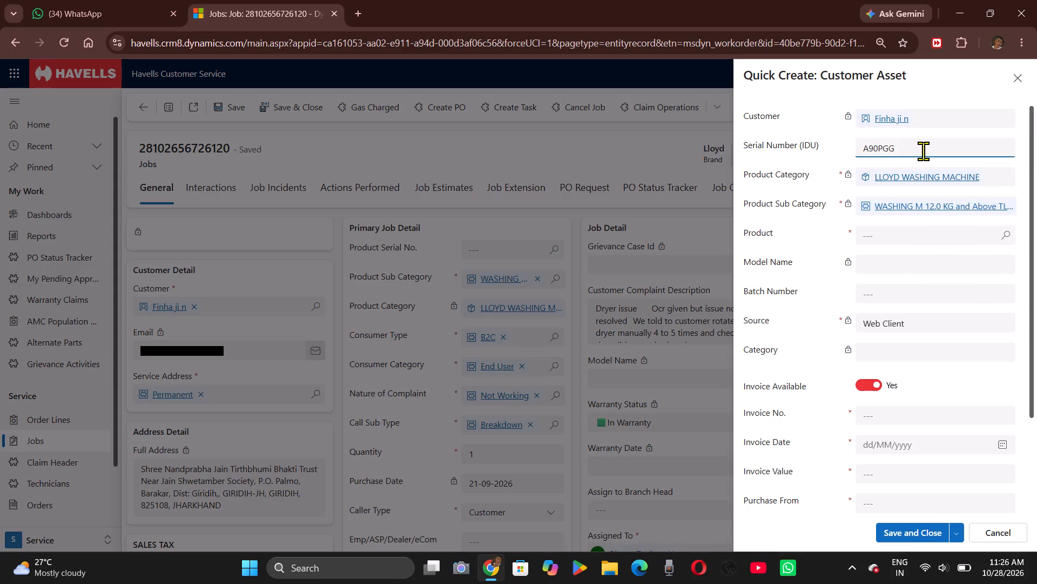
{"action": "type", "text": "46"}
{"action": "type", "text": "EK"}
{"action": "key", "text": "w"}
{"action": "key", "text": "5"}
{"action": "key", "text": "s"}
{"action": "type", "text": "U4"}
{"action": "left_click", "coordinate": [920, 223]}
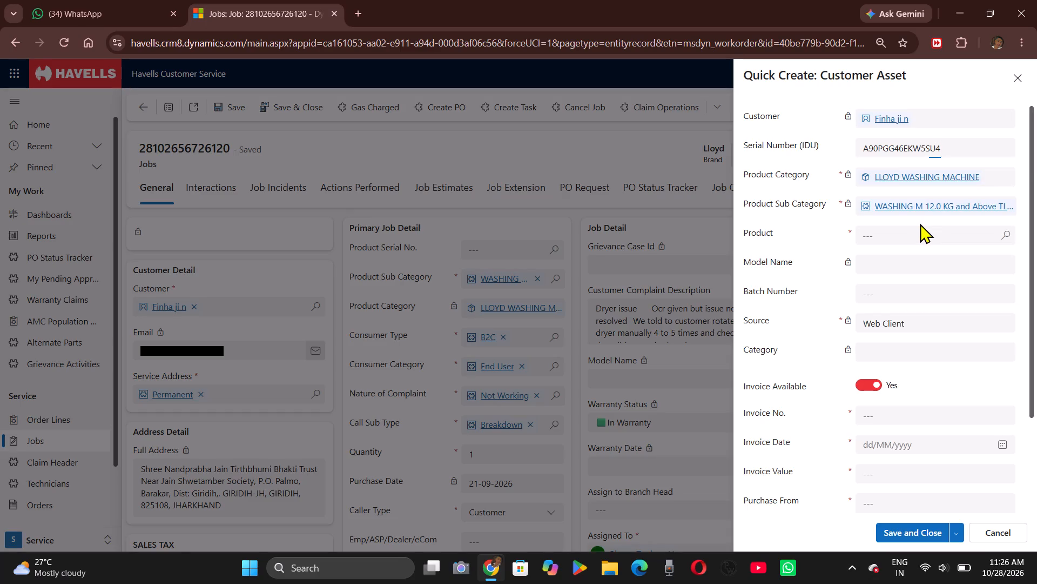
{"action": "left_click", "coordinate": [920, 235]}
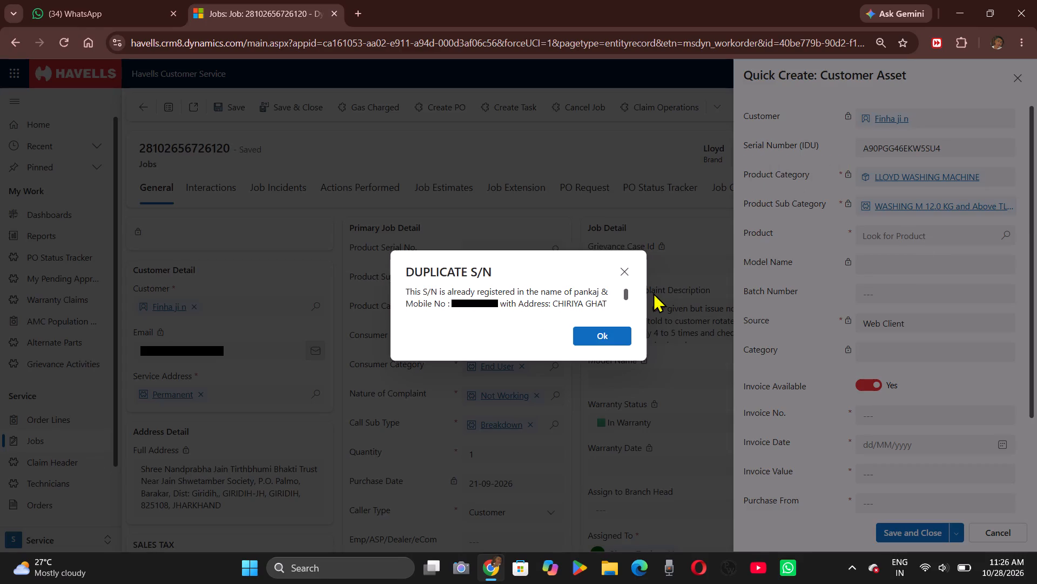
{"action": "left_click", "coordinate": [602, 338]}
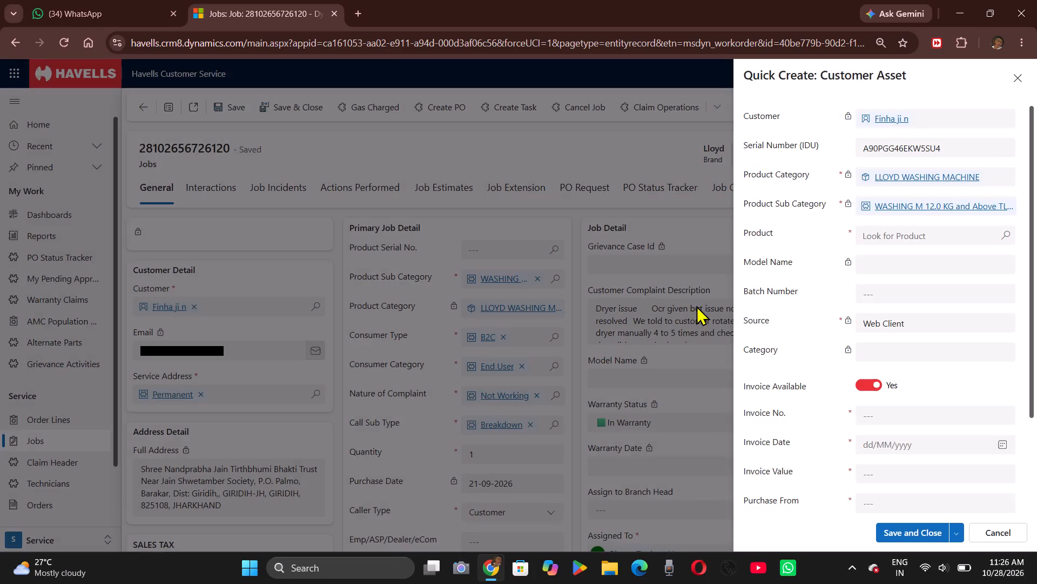
Copy the entered serial number from the new customer asset form and discard the unsaved asset.
{"action": "triple_click", "coordinate": [884, 148]}
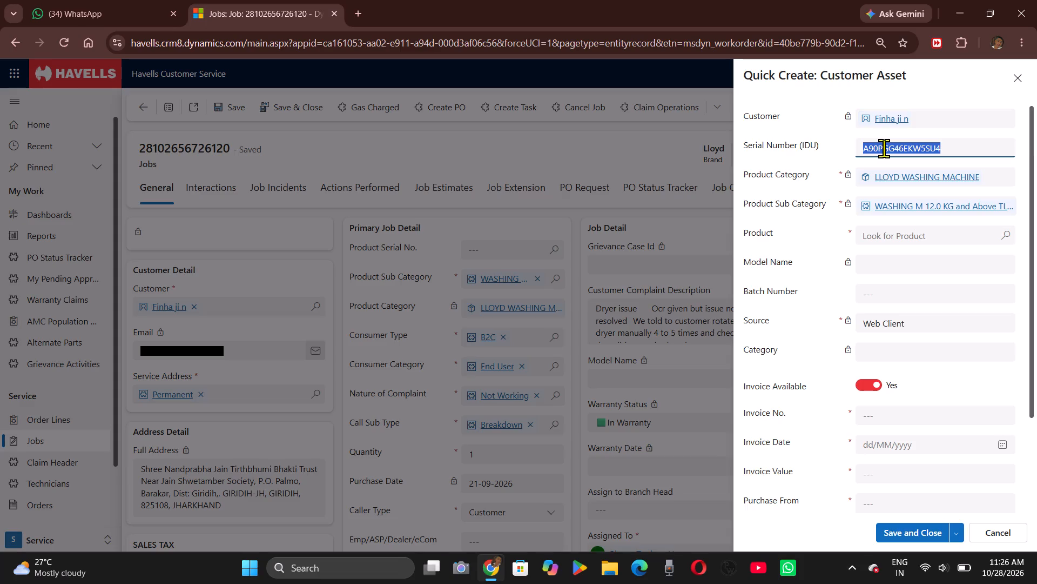
{"action": "key", "text": "ctrl+c"}
{"action": "left_click", "coordinate": [1021, 85]}
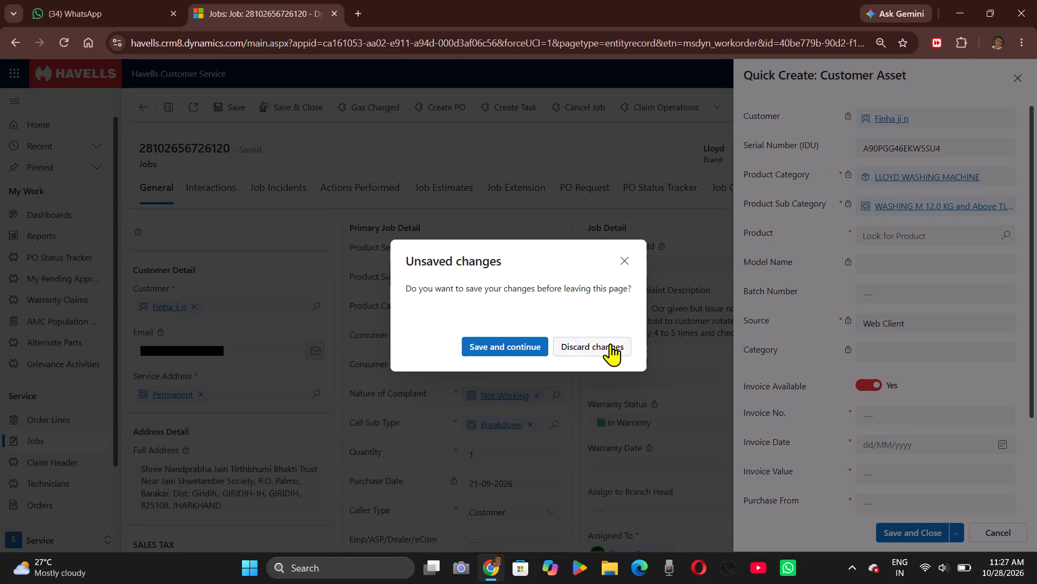
{"action": "left_click", "coordinate": [610, 343]}
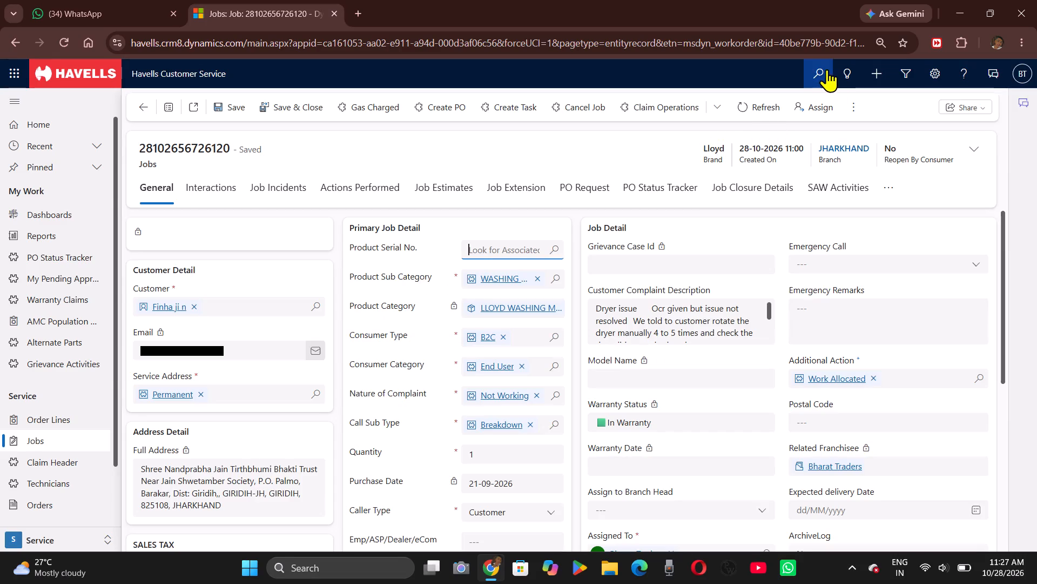
{"action": "left_click", "coordinate": [822, 69]}
{"action": "left_click", "coordinate": [580, 107]}
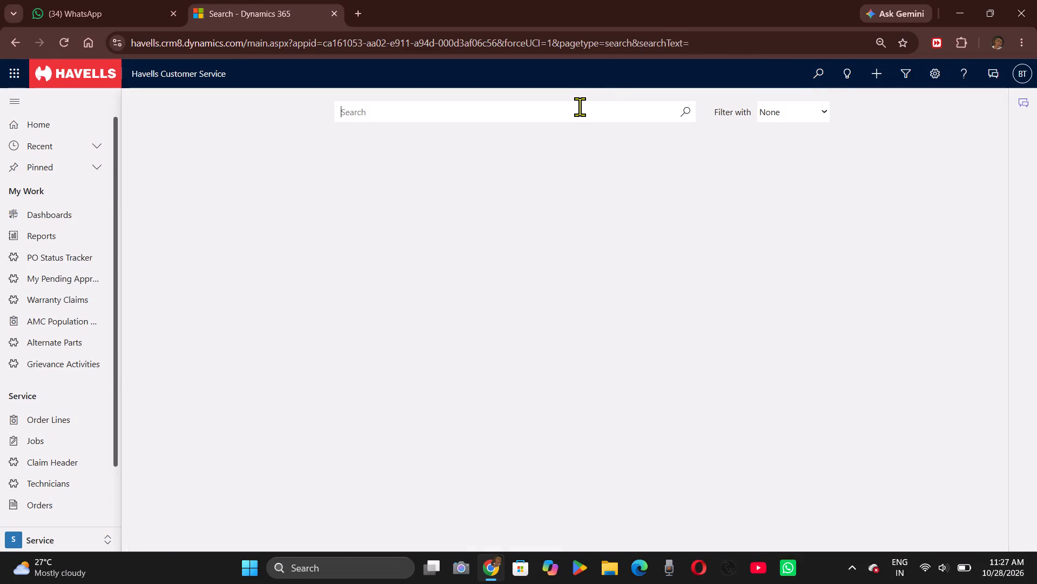
{"action": "key", "text": "ctrl+v"}
{"action": "key", "text": "Return"}
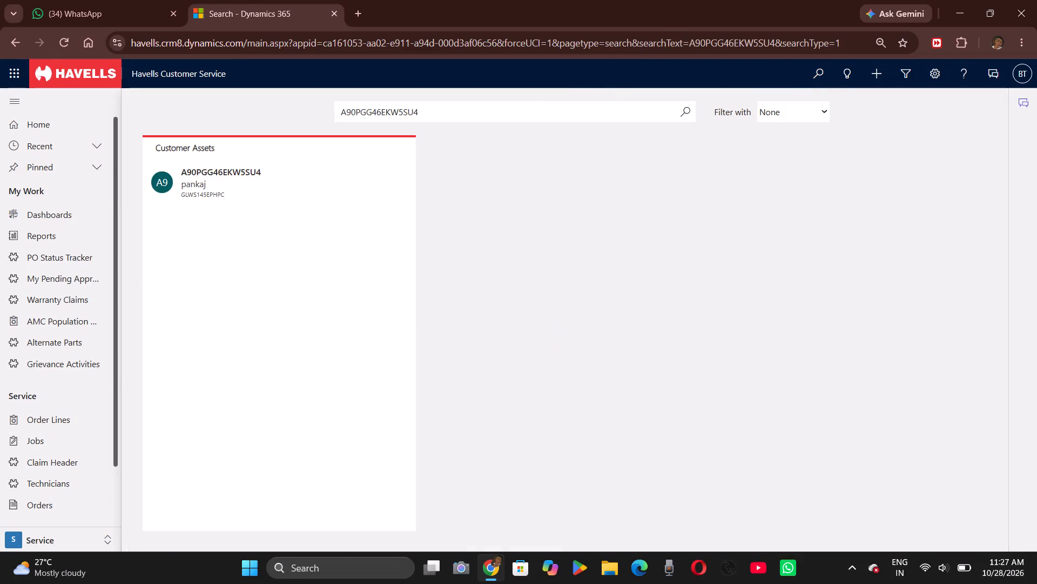
Open the matching customer asset, examine its owner, product, invoice and warranty details, and return to the washing machine job.
{"action": "left_click", "coordinate": [286, 169]}
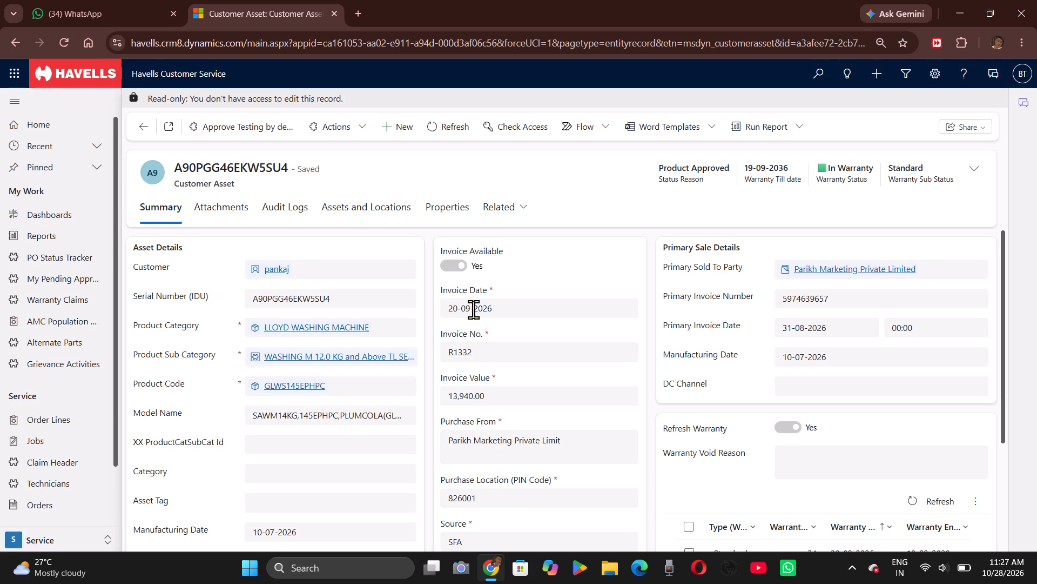
{"action": "scroll", "coordinate": [490, 320], "scroll_direction": "down", "scroll_amount": 1}
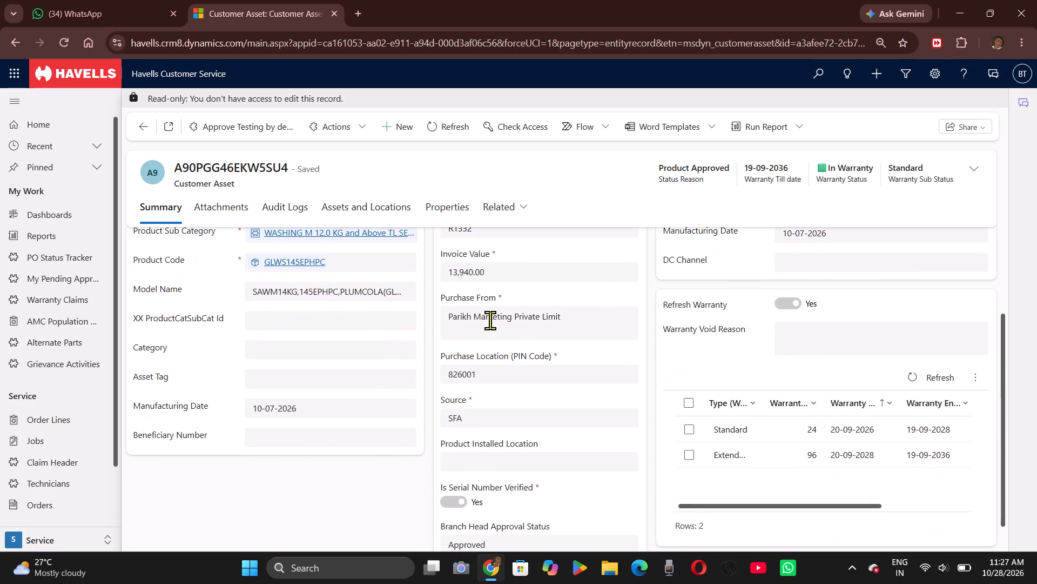
{"action": "scroll", "coordinate": [490, 320], "scroll_direction": "up", "scroll_amount": 1}
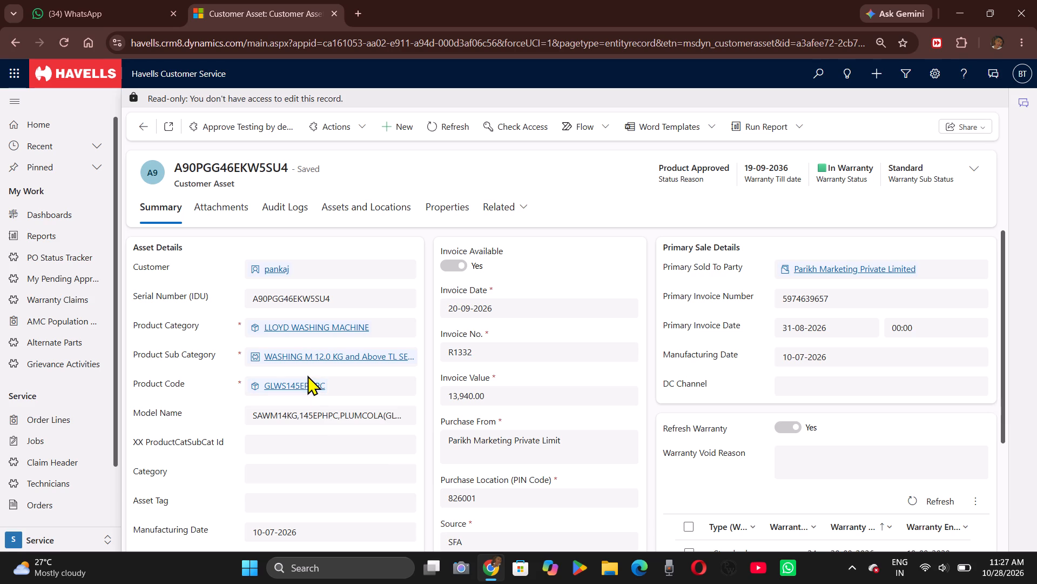
{"action": "scroll", "coordinate": [303, 333], "scroll_direction": "down", "scroll_amount": 1}
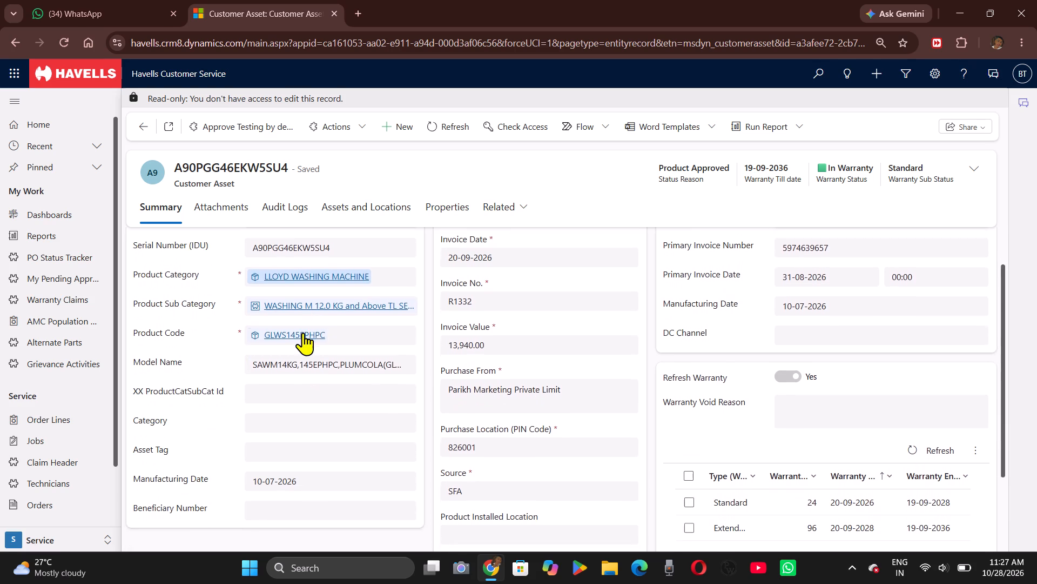
{"action": "scroll", "coordinate": [303, 333], "scroll_direction": "up", "scroll_amount": 2}
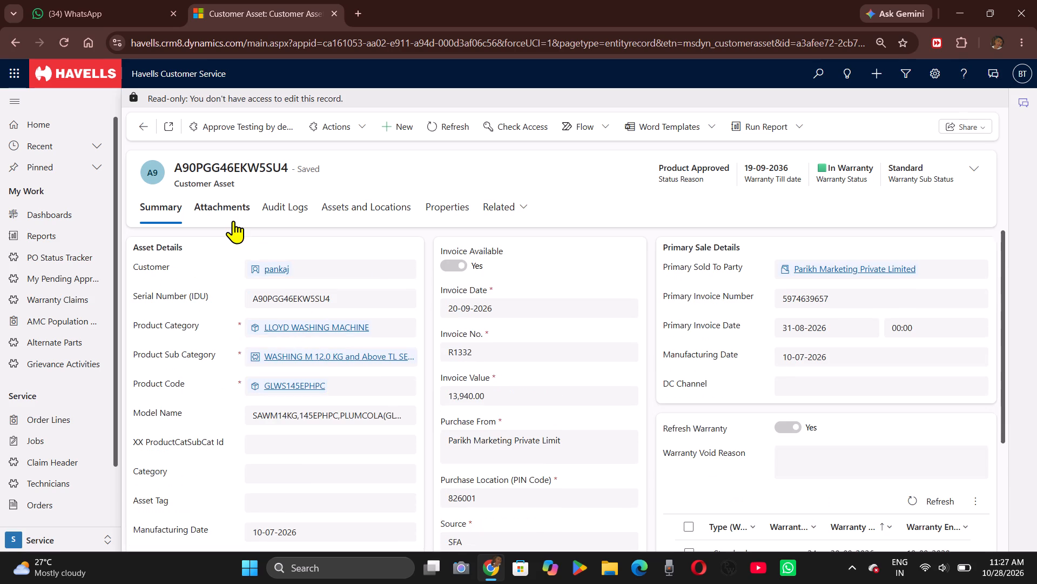
{"action": "left_click", "coordinate": [143, 129]}
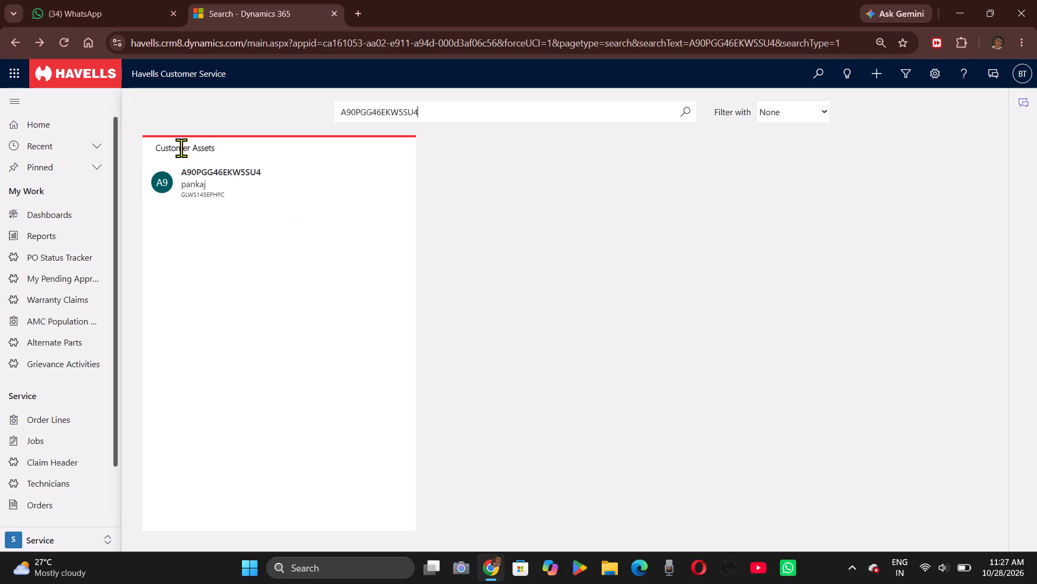
{"action": "left_click", "coordinate": [11, 42]}
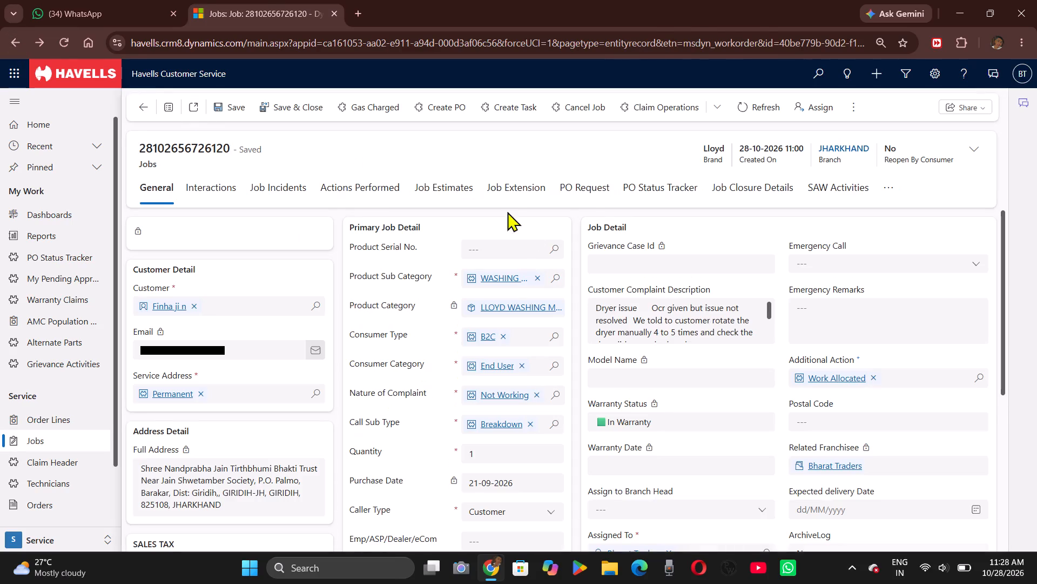
{"action": "left_click", "coordinate": [356, 8]}
{"action": "key", "text": "ctrl+v"}
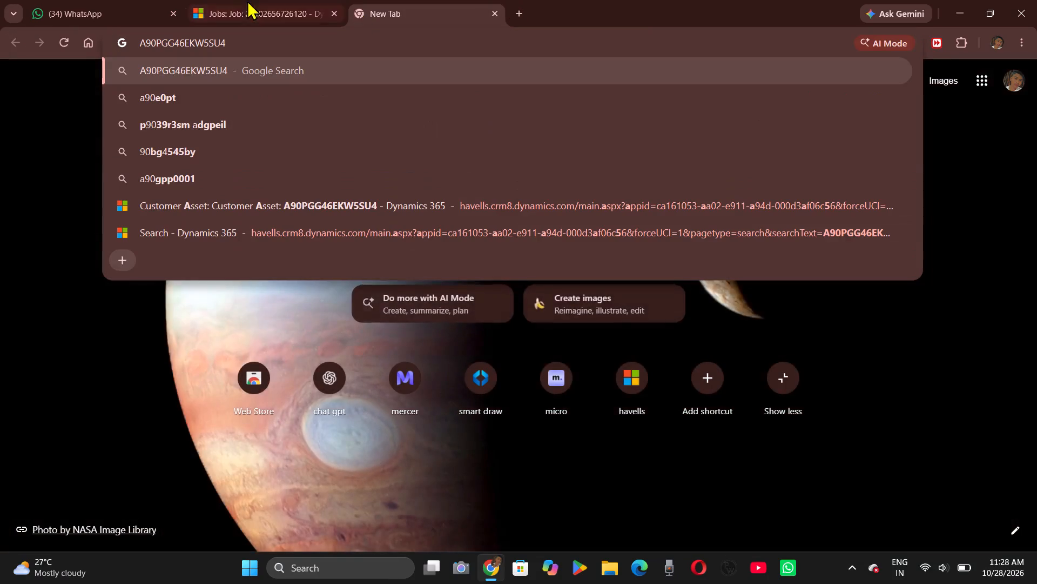
{"action": "left_click", "coordinate": [240, 0]}
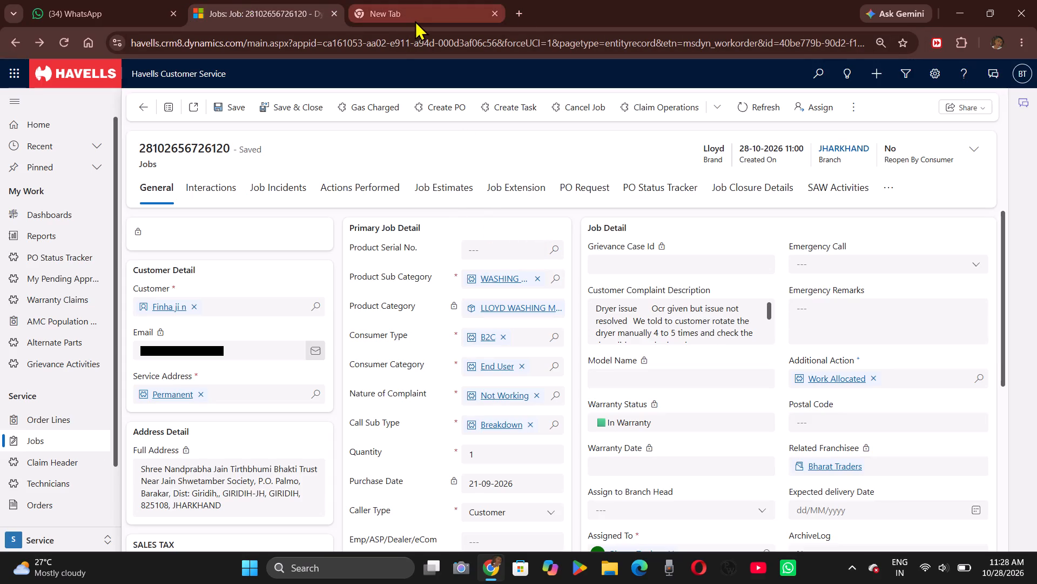
Open the Havells CRM in another new browser tab using the saved havells shortcut.
{"action": "left_click", "coordinate": [522, 11]}
{"action": "left_click", "coordinate": [645, 372]}
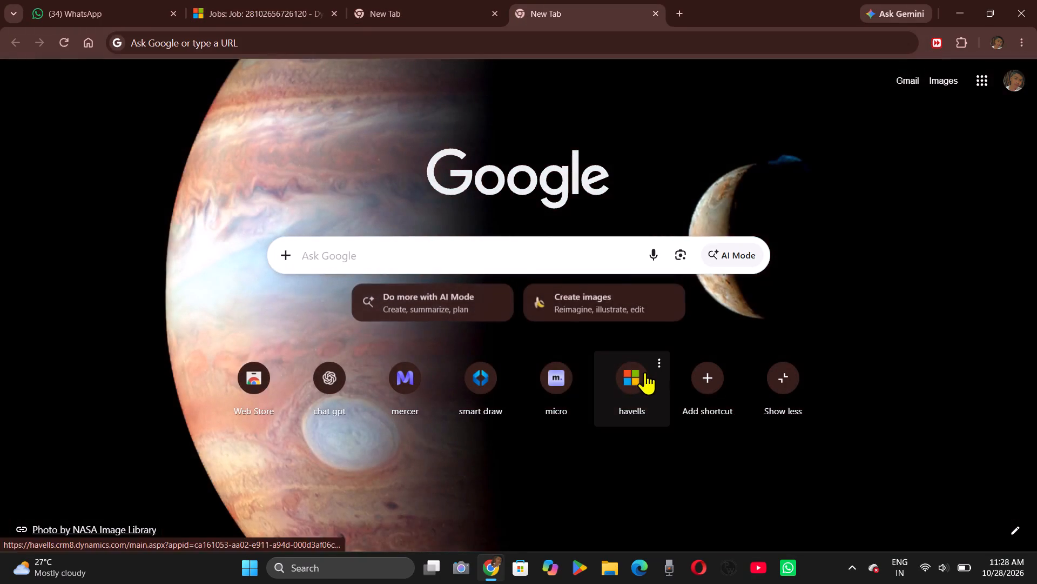
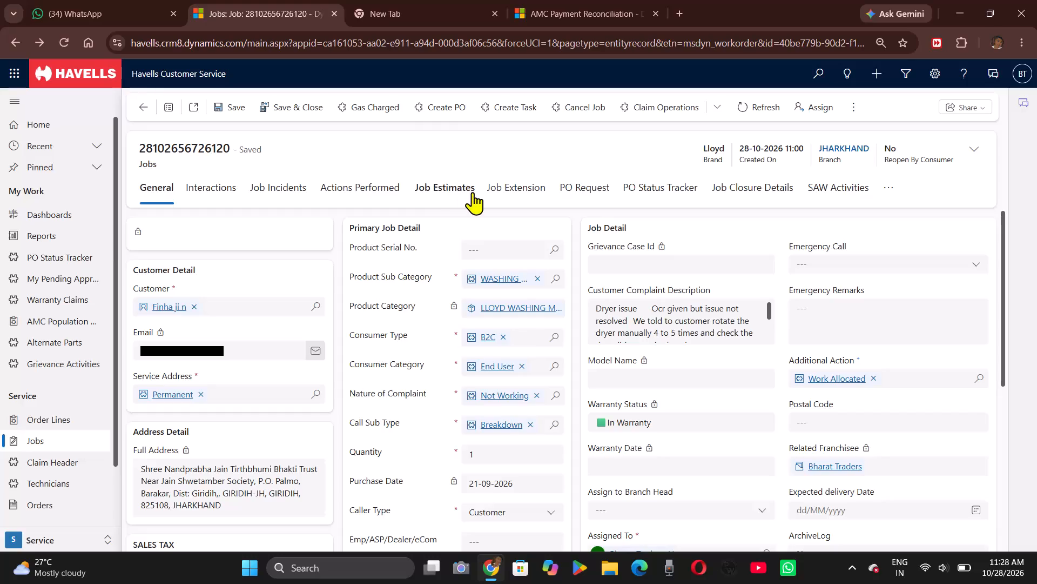
Open the customer asset lookup for the product serial number on the washing machine job.
{"action": "left_click", "coordinate": [557, 244]}
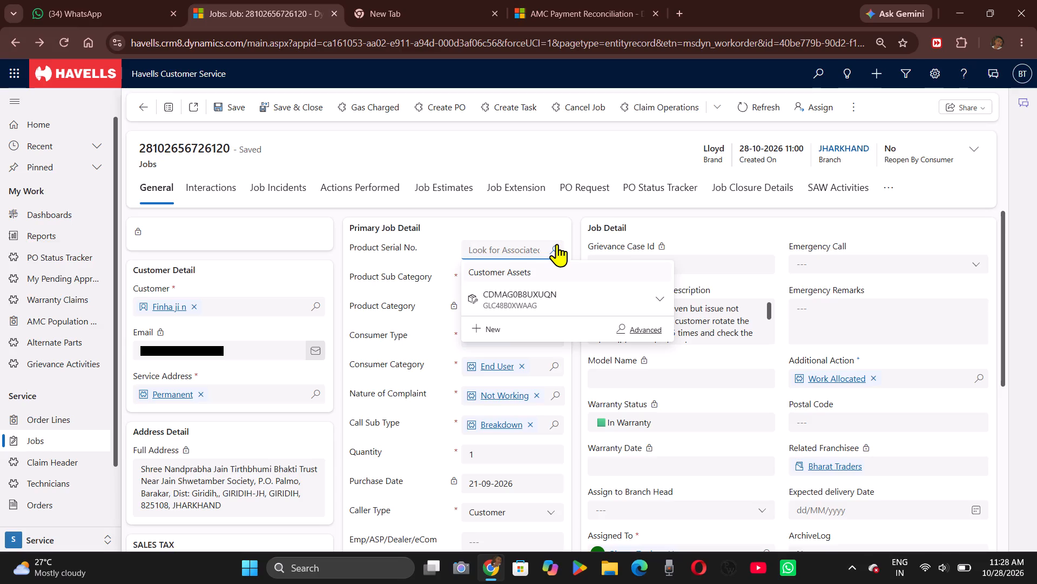
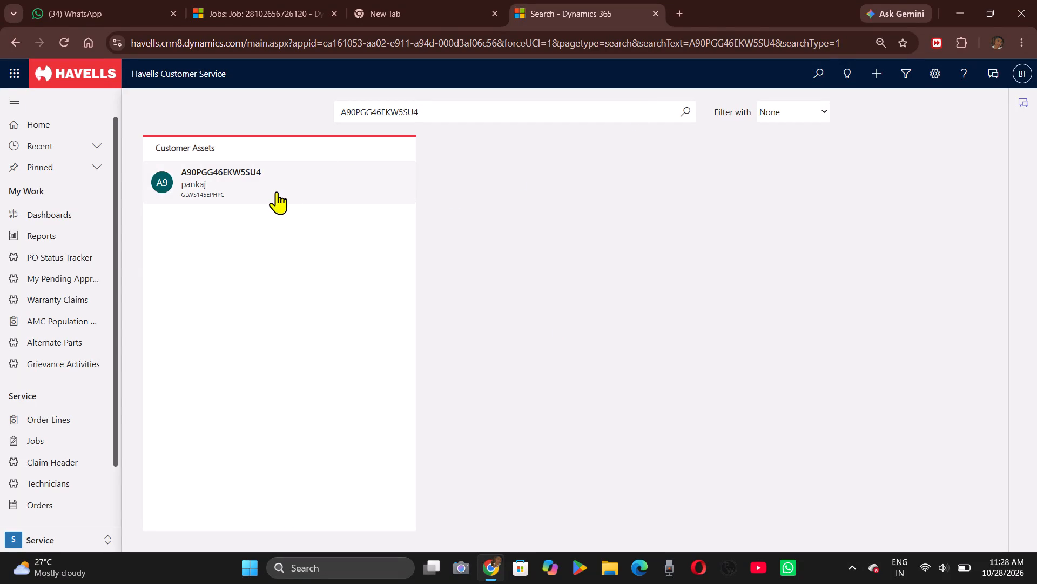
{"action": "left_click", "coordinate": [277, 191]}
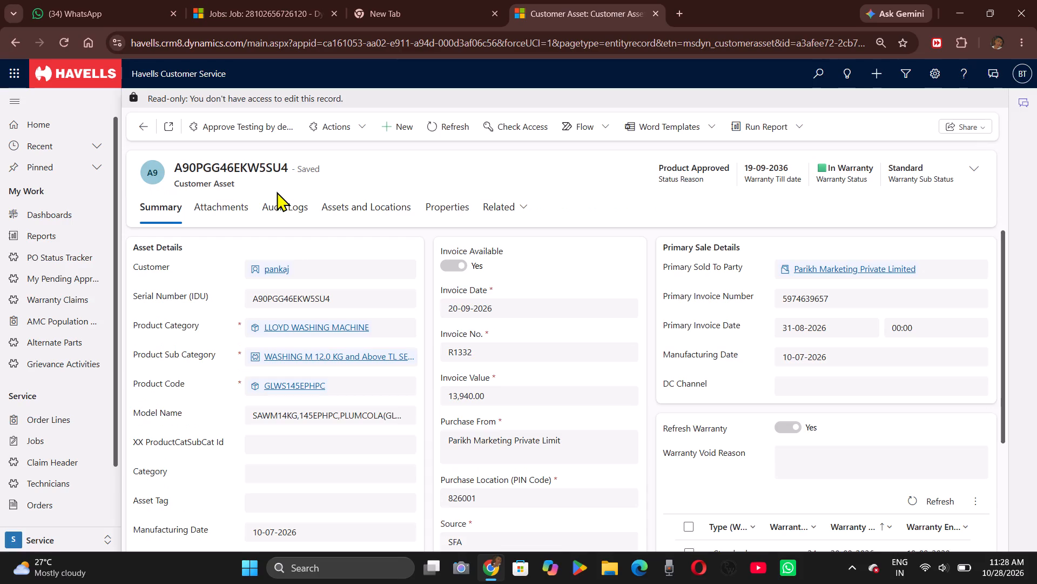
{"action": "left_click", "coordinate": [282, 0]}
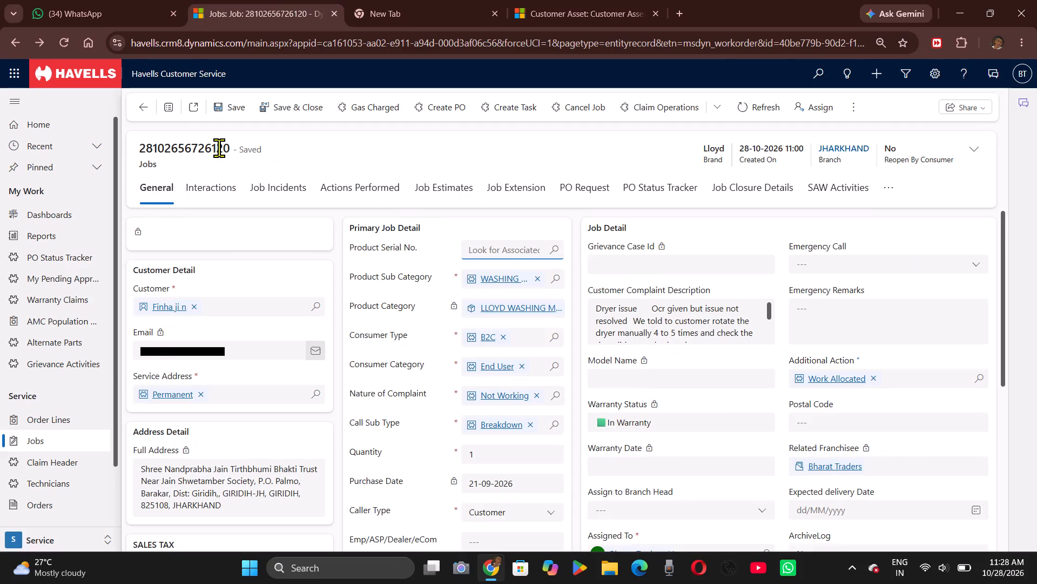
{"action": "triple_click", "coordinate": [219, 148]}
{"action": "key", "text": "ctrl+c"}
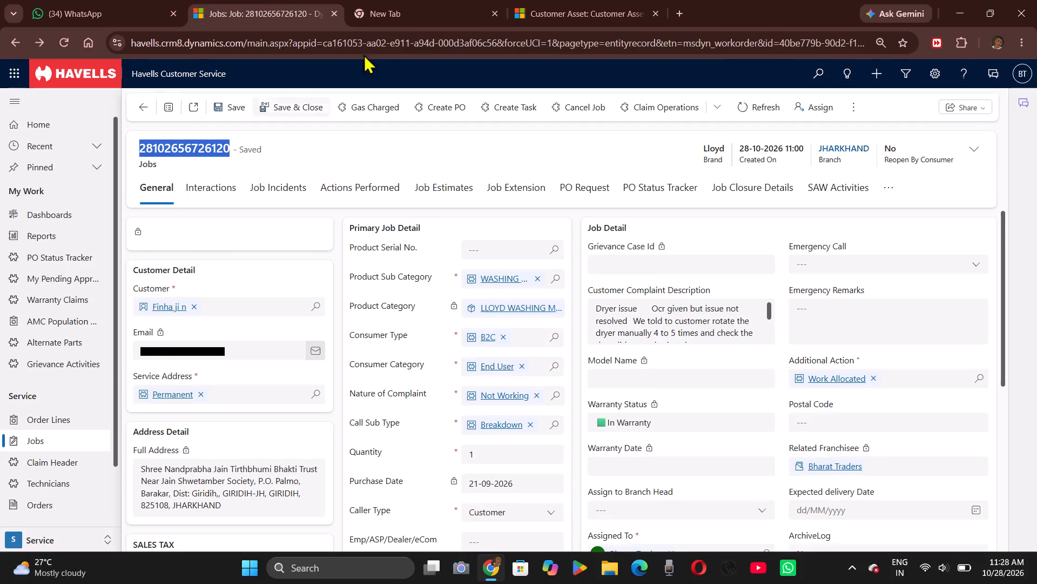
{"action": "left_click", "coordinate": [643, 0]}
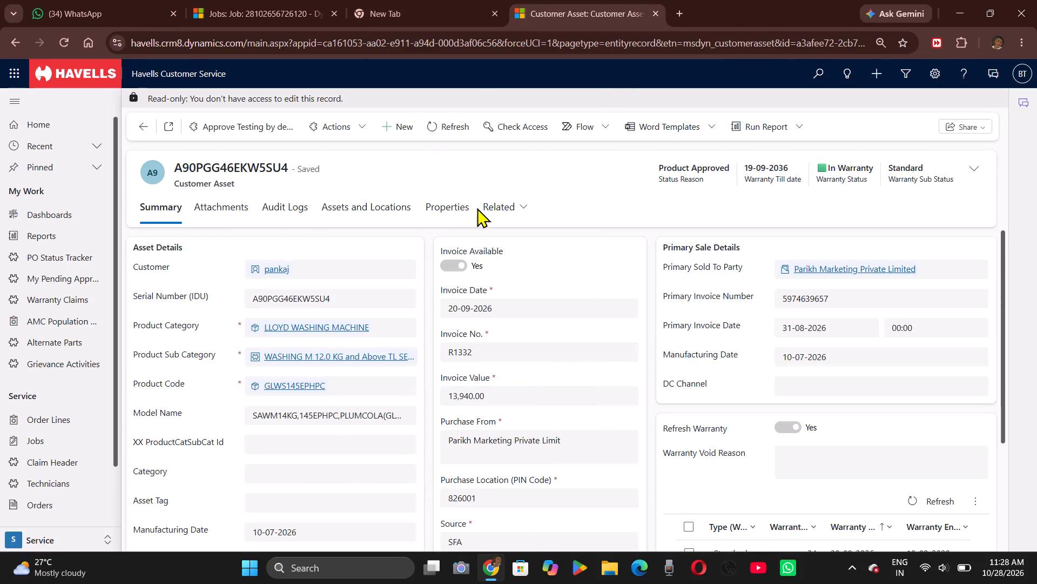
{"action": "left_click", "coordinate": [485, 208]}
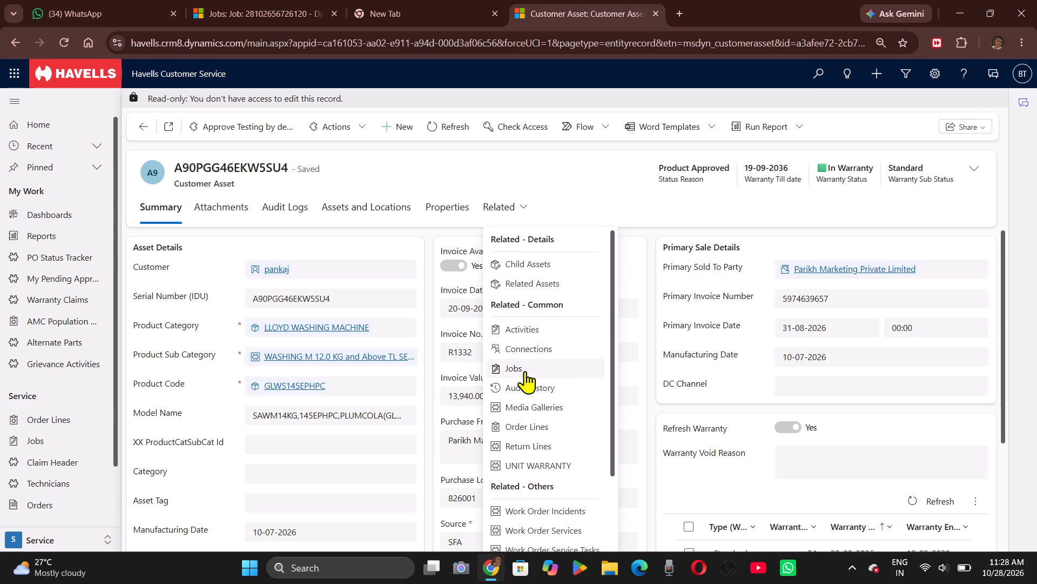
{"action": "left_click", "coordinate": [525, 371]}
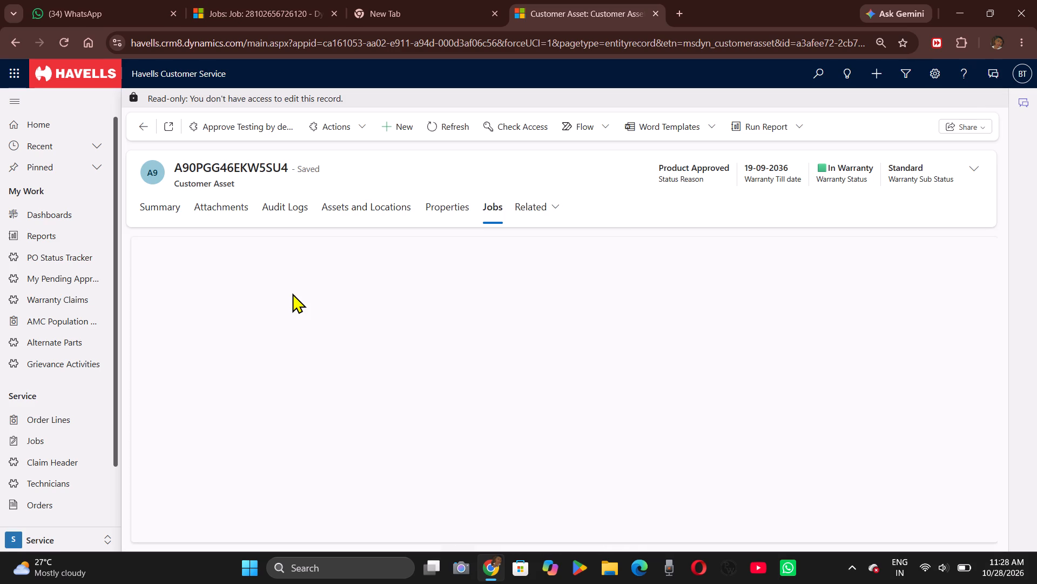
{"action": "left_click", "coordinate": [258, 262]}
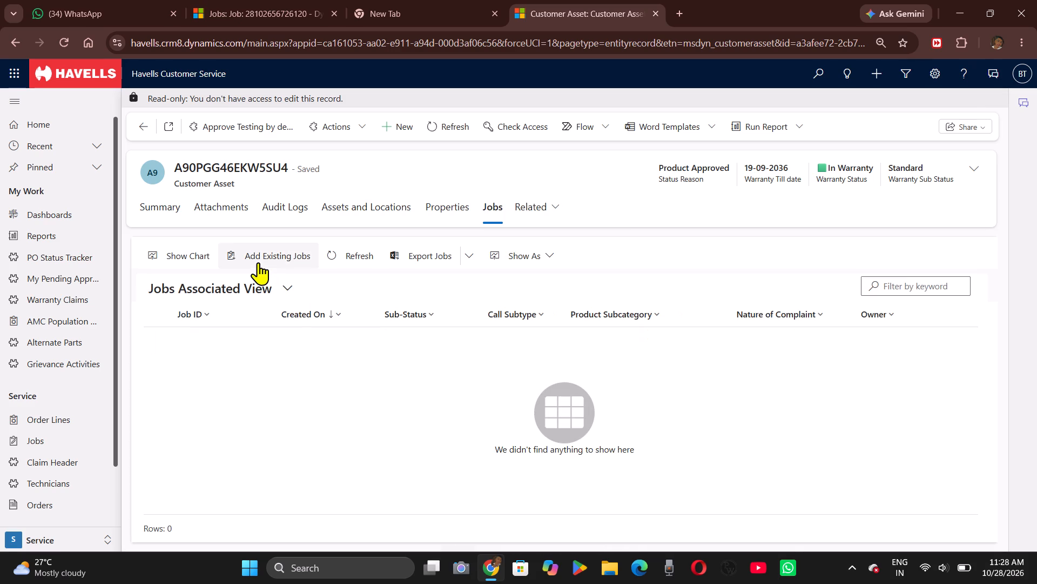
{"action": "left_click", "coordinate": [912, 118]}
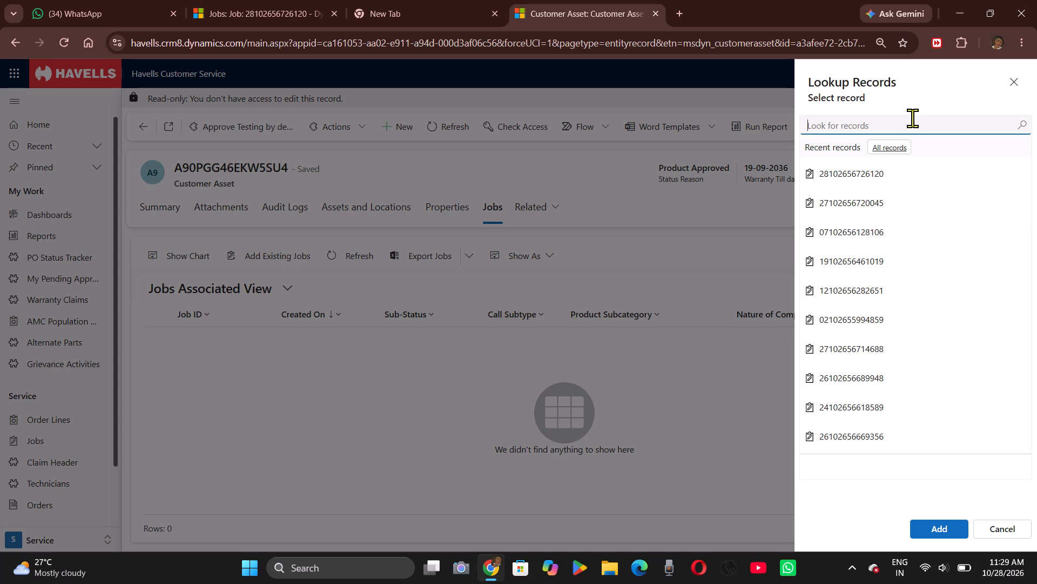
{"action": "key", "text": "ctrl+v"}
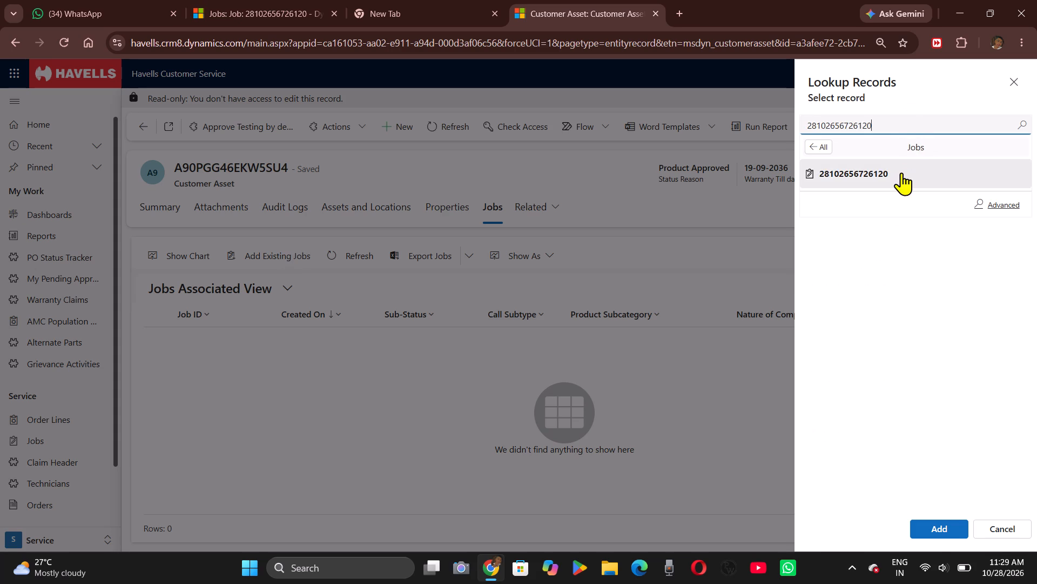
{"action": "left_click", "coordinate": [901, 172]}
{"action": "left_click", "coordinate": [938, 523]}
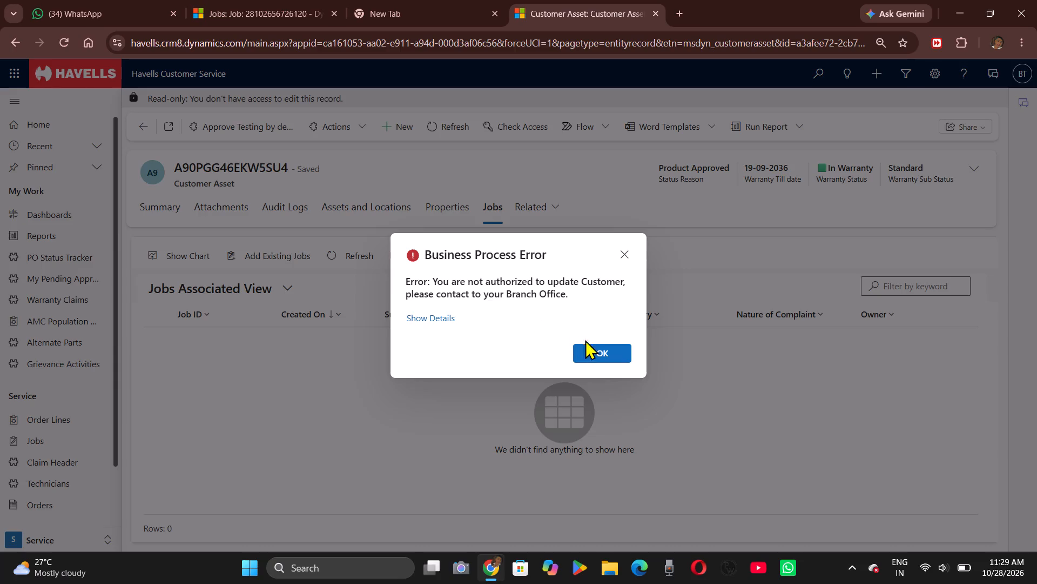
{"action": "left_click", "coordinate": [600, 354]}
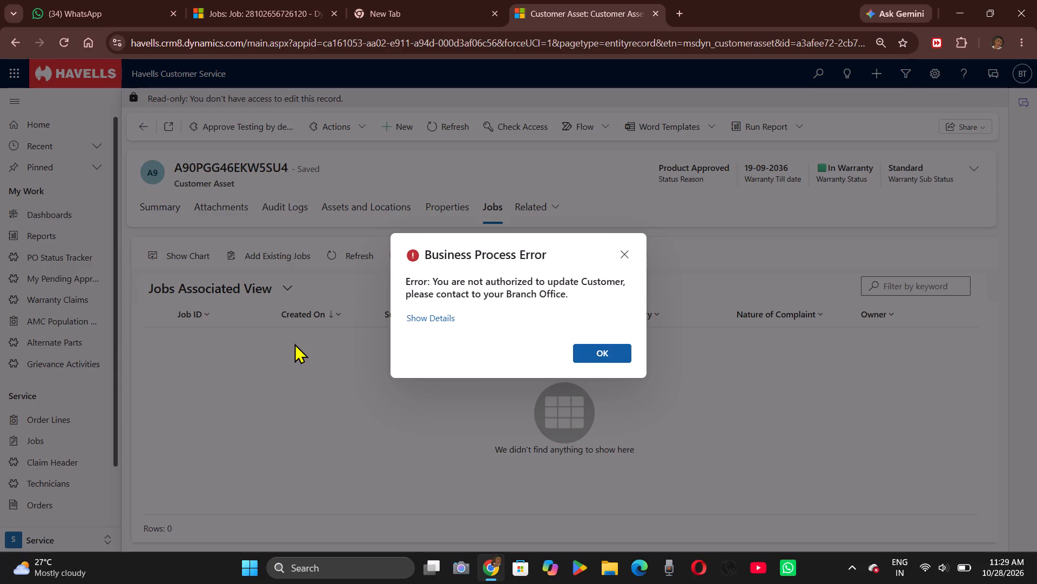
{"action": "scroll", "coordinate": [294, 343], "scroll_direction": "up", "scroll_amount": 1}
{"action": "left_click", "coordinate": [163, 208]}
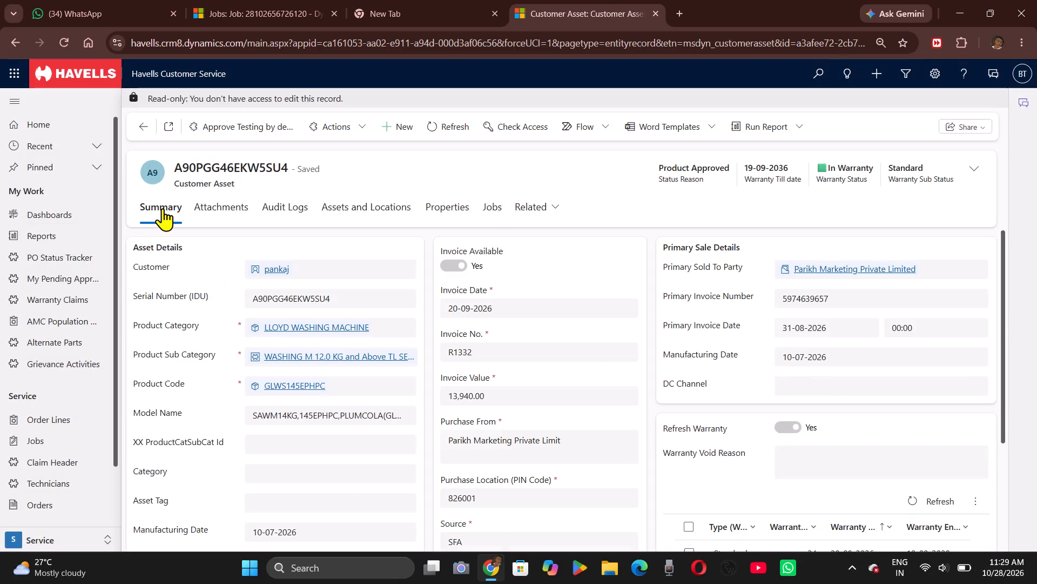
{"action": "left_click", "coordinate": [238, 0]}
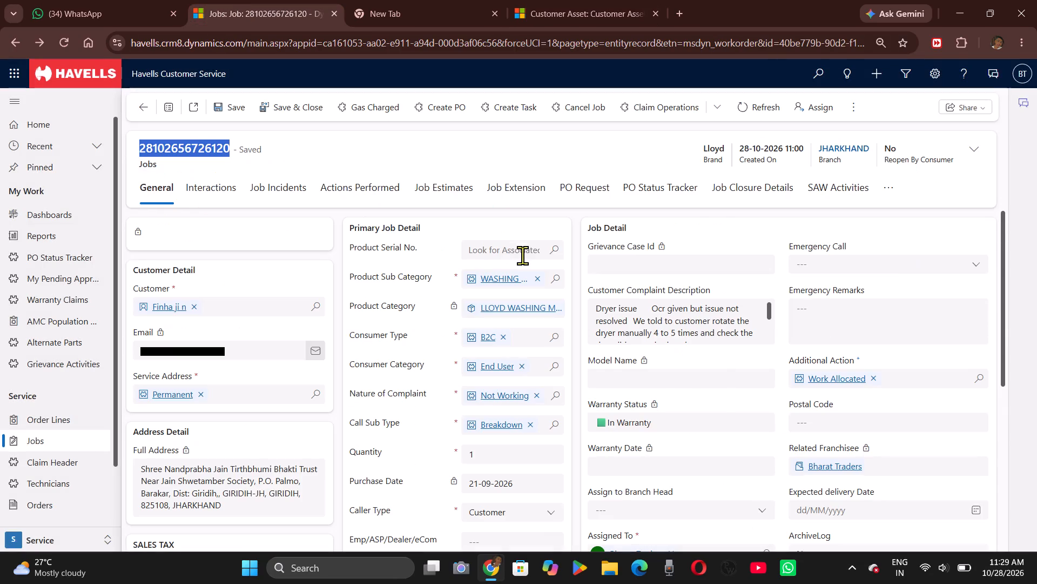
{"action": "left_click", "coordinate": [547, 254]}
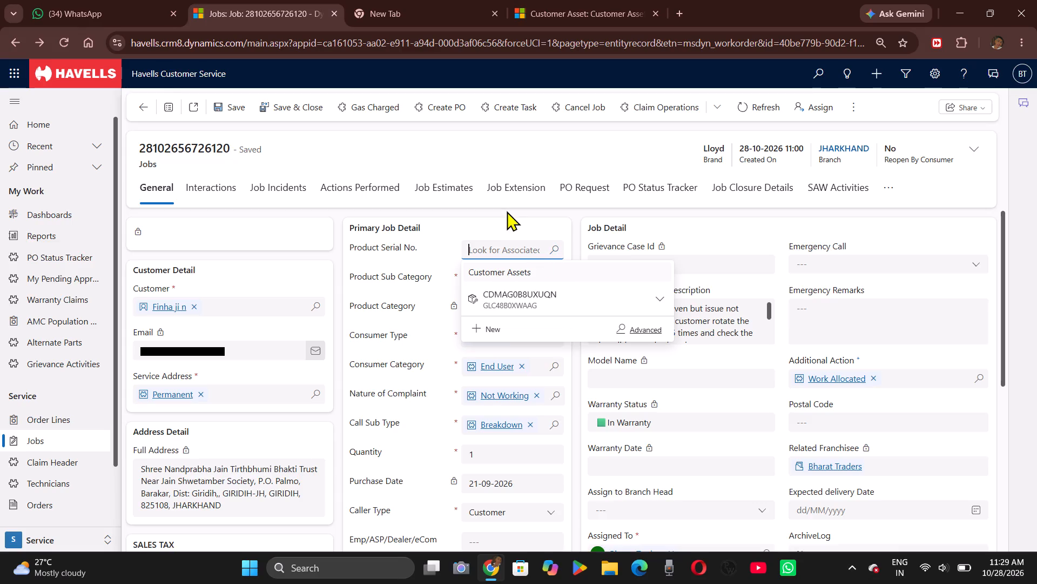
{"action": "left_click", "coordinate": [510, 222]}
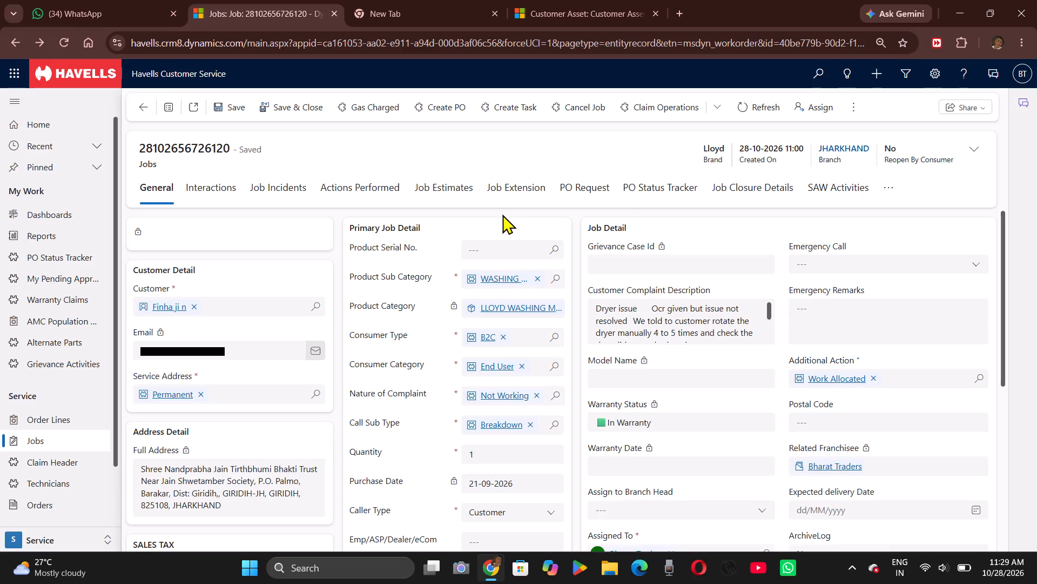
{"action": "left_click", "coordinate": [547, 0]}
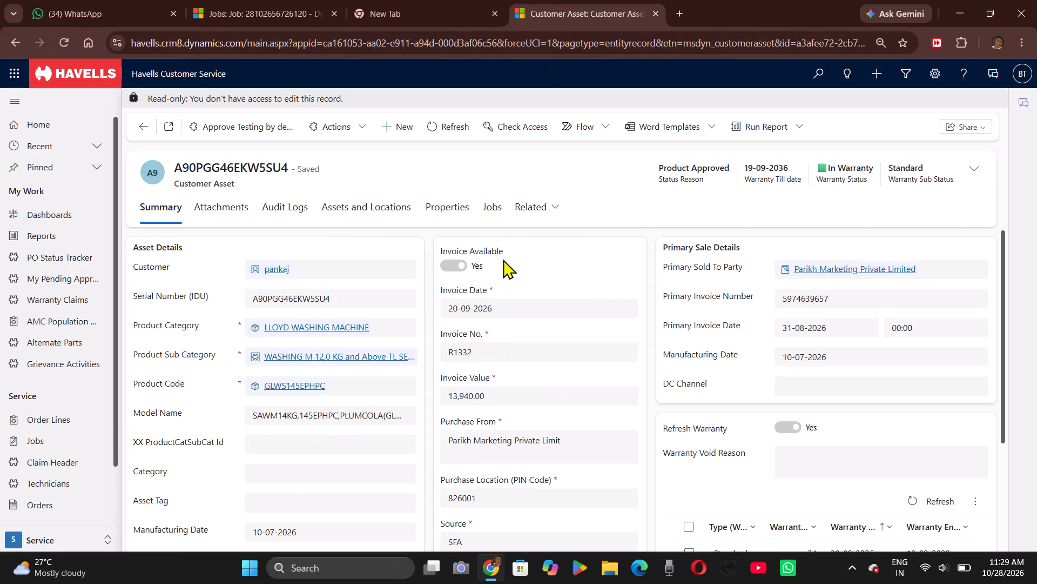
{"action": "scroll", "coordinate": [503, 259], "scroll_direction": "down", "scroll_amount": 1}
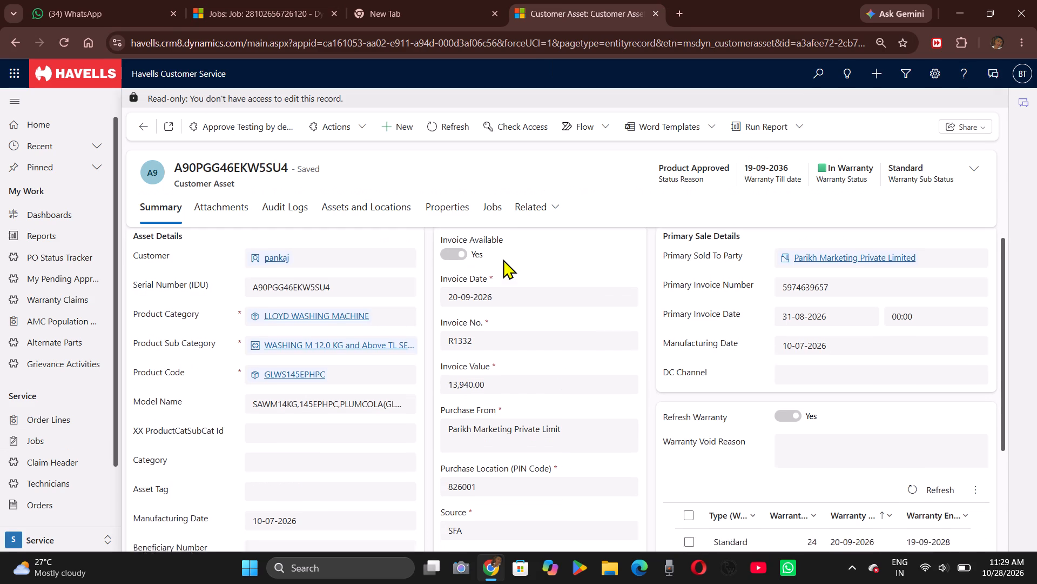
{"action": "scroll", "coordinate": [503, 259], "scroll_direction": "down", "scroll_amount": 1}
{"action": "scroll", "coordinate": [503, 259], "scroll_direction": "up", "scroll_amount": 2}
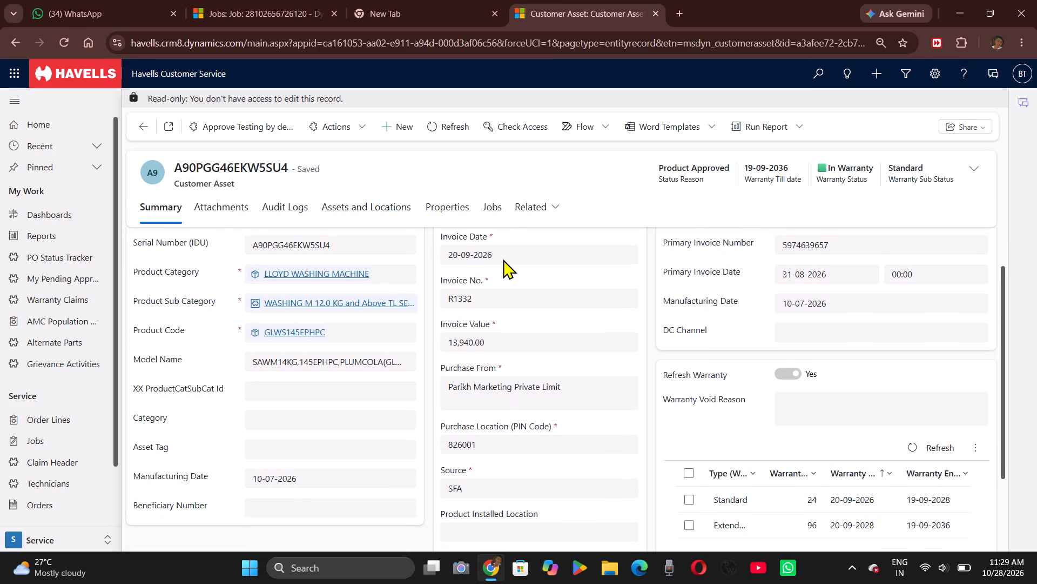
{"action": "left_click", "coordinate": [376, 215]}
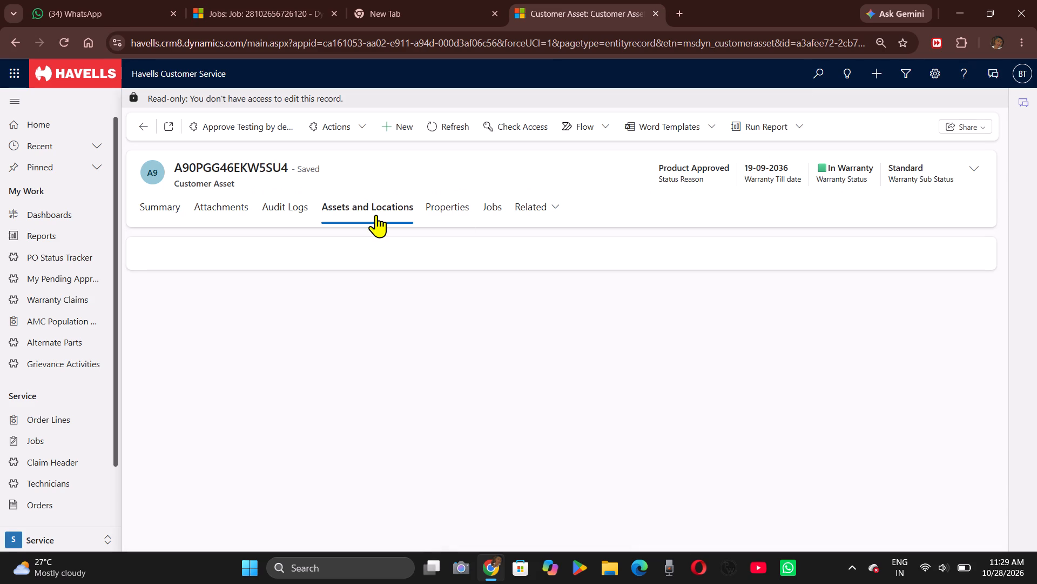
{"action": "left_click", "coordinate": [165, 208]}
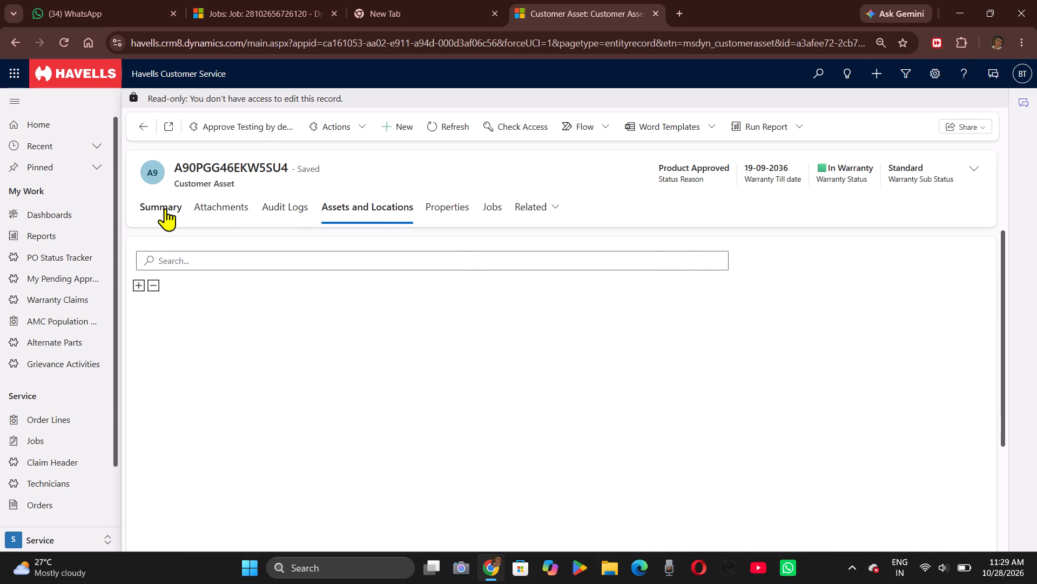
{"action": "scroll", "coordinate": [249, 275], "scroll_direction": "down", "scroll_amount": 1}
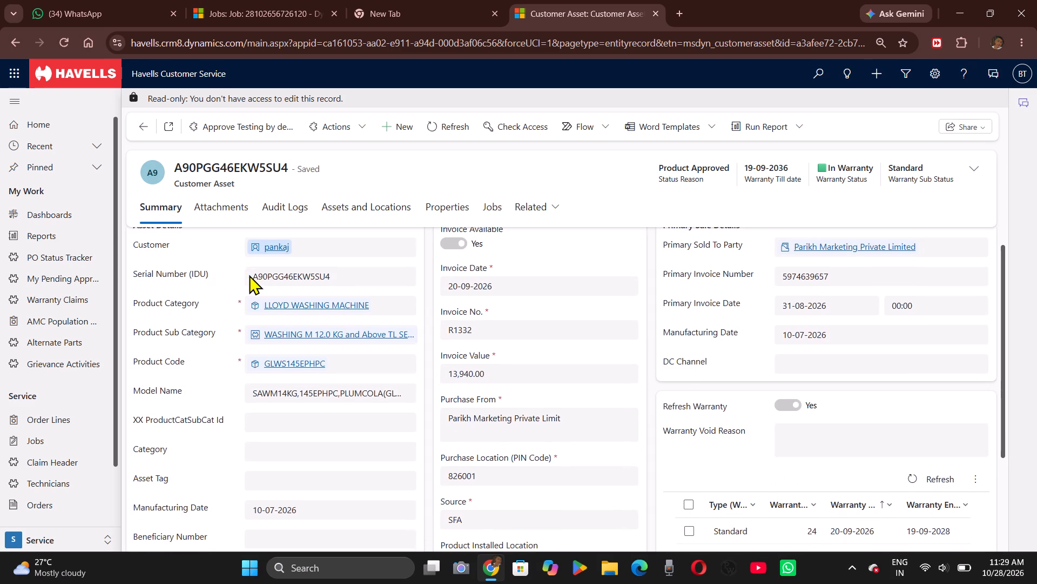
{"action": "scroll", "coordinate": [249, 275], "scroll_direction": "down", "scroll_amount": 2}
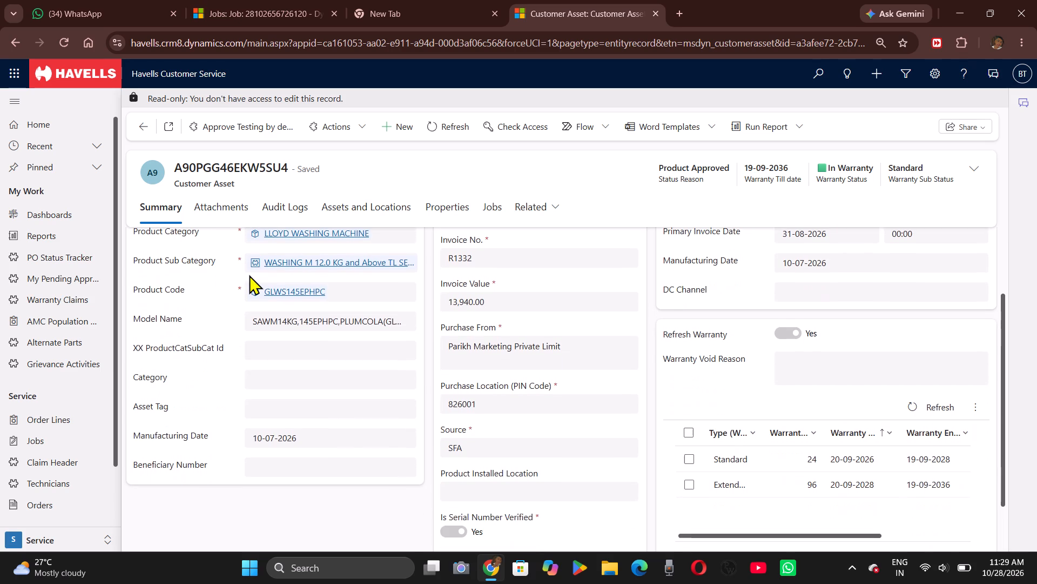
{"action": "scroll", "coordinate": [249, 275], "scroll_direction": "up", "scroll_amount": 1}
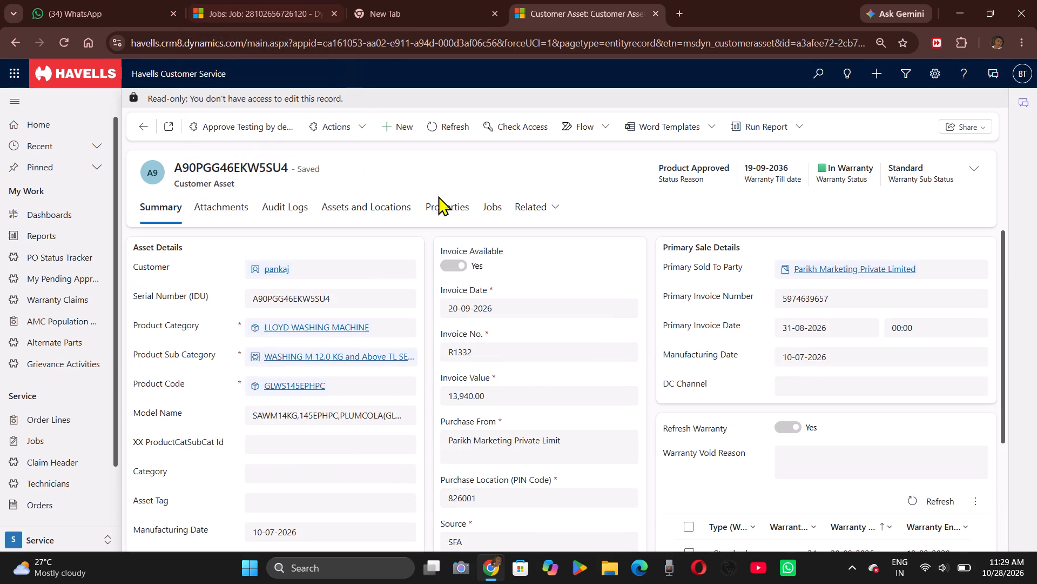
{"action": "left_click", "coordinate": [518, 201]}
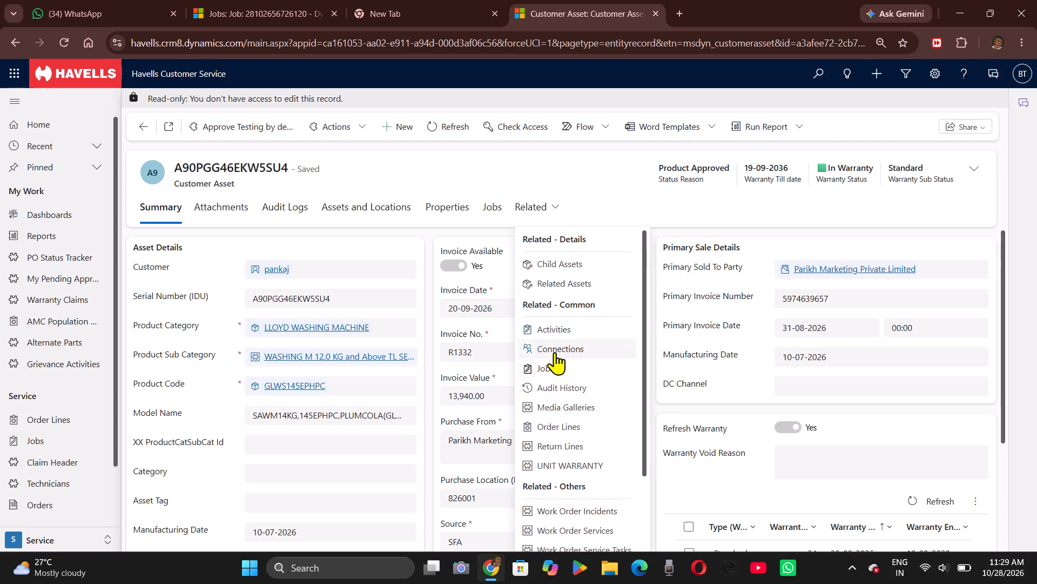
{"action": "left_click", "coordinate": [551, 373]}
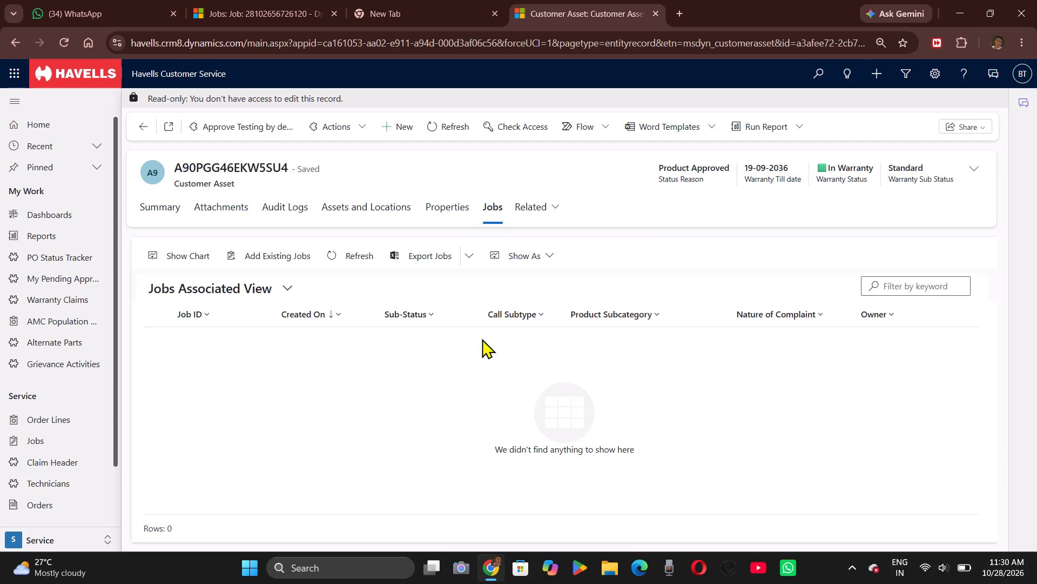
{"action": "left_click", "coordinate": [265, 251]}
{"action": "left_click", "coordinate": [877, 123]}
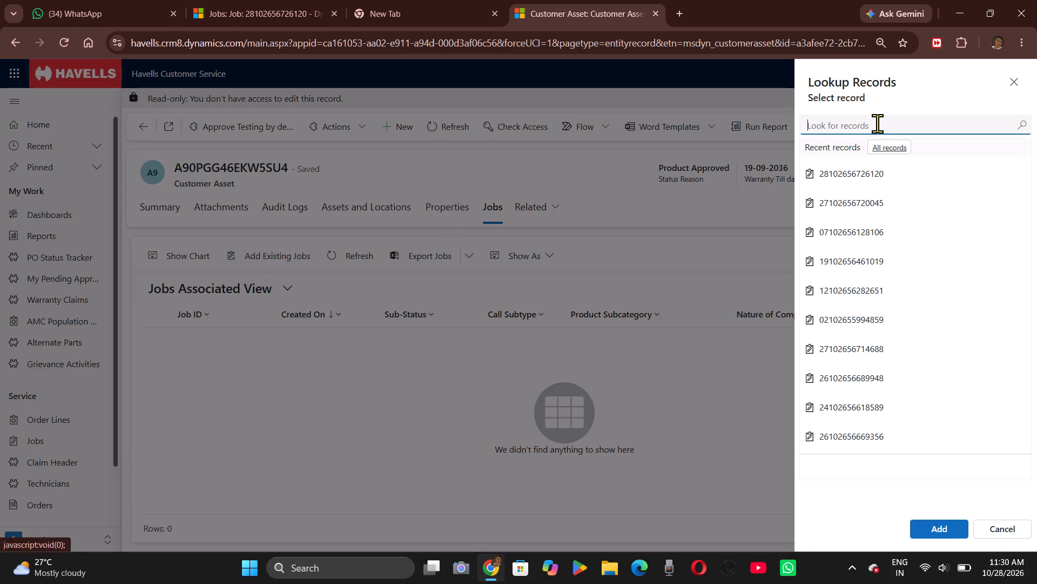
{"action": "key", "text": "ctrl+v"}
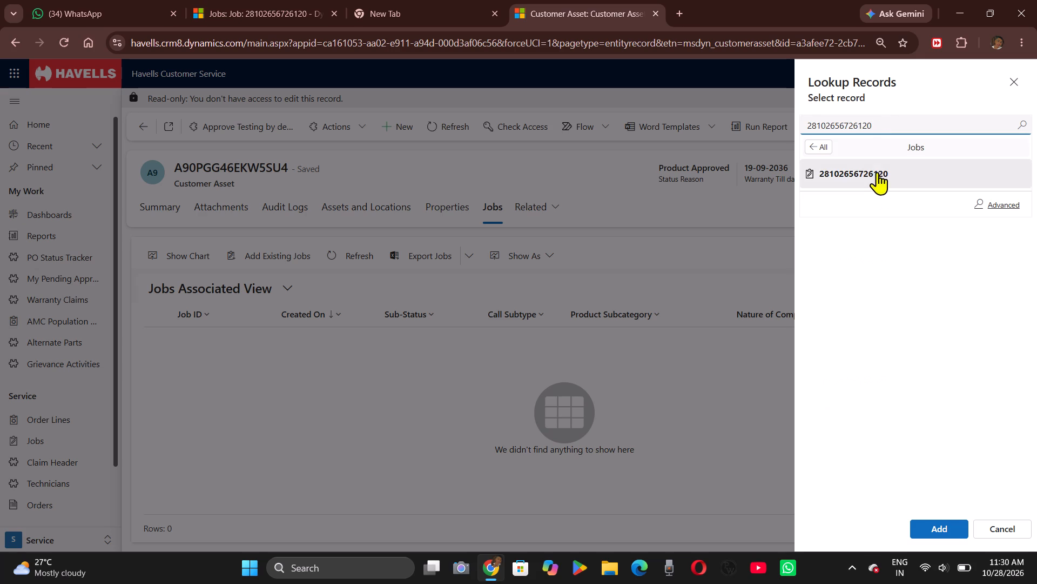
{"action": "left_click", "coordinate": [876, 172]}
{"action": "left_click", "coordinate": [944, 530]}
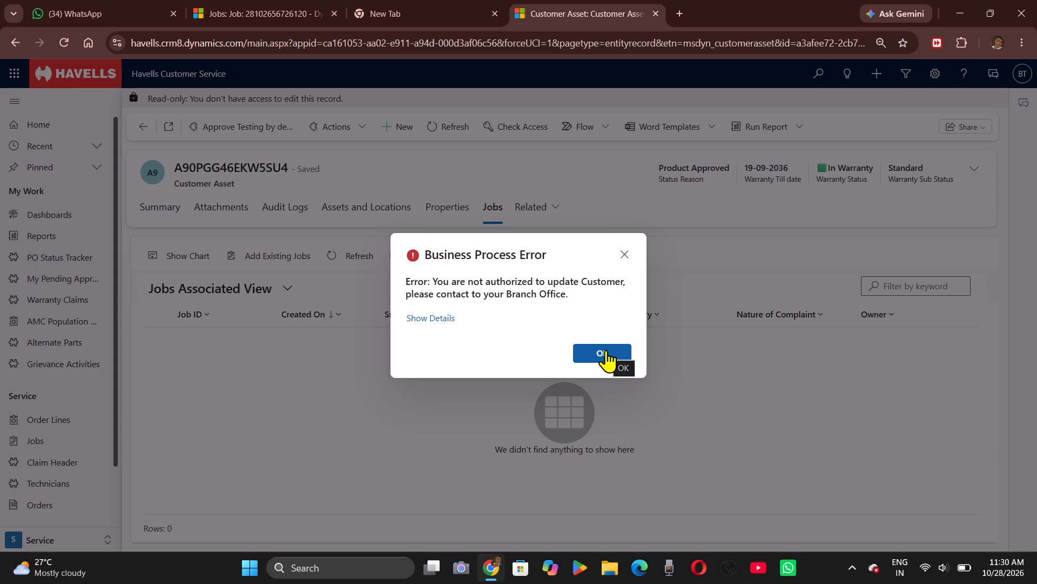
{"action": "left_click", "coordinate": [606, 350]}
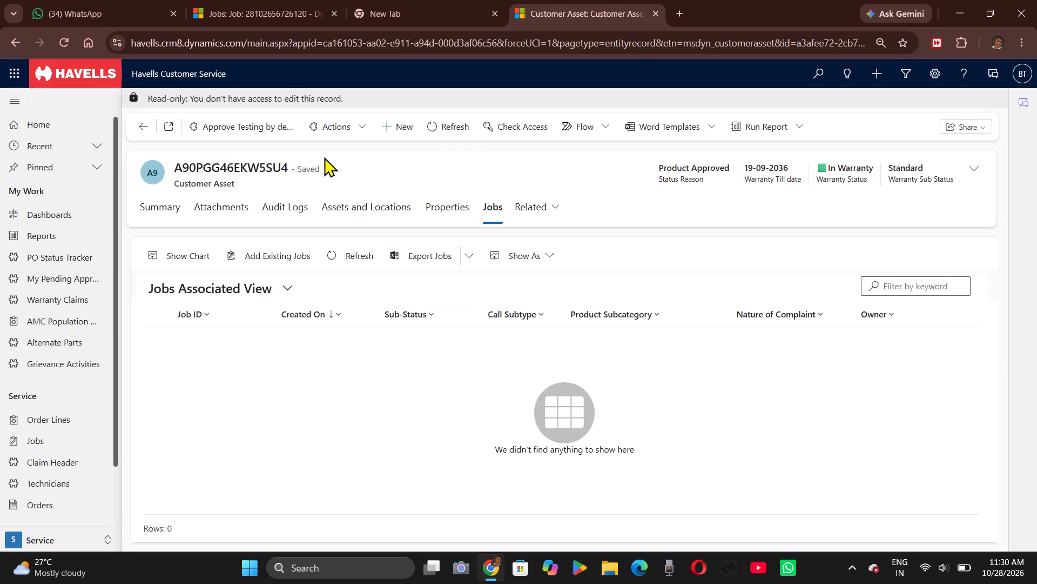
Refresh the customer asset record and recheck the Product Serial No. lookup on the washing machine job.
{"action": "left_click", "coordinate": [451, 130]}
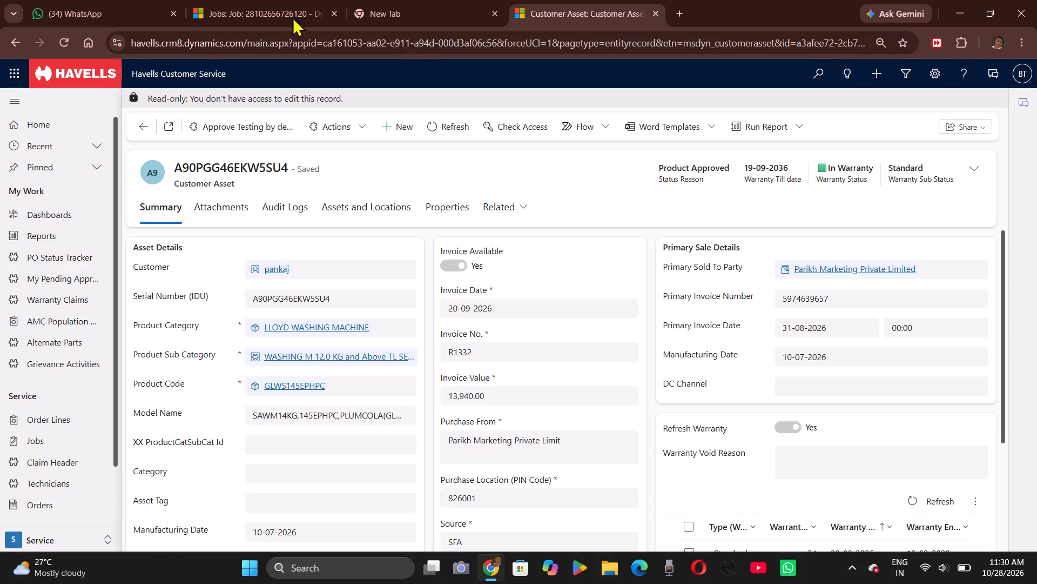
{"action": "left_click", "coordinate": [243, 0]}
{"action": "left_click", "coordinate": [549, 244]}
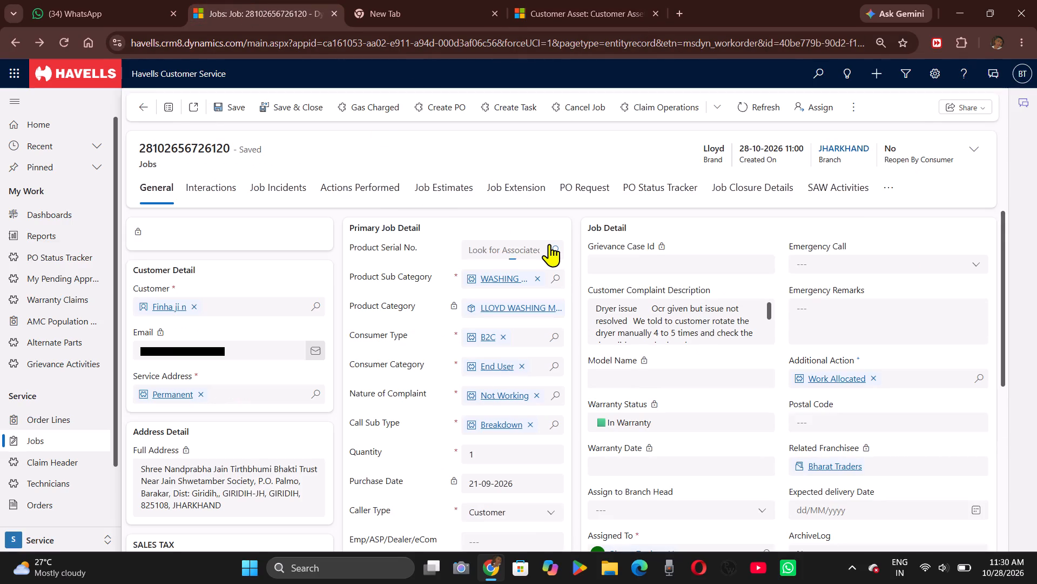
{"action": "left_click", "coordinate": [524, 224]}
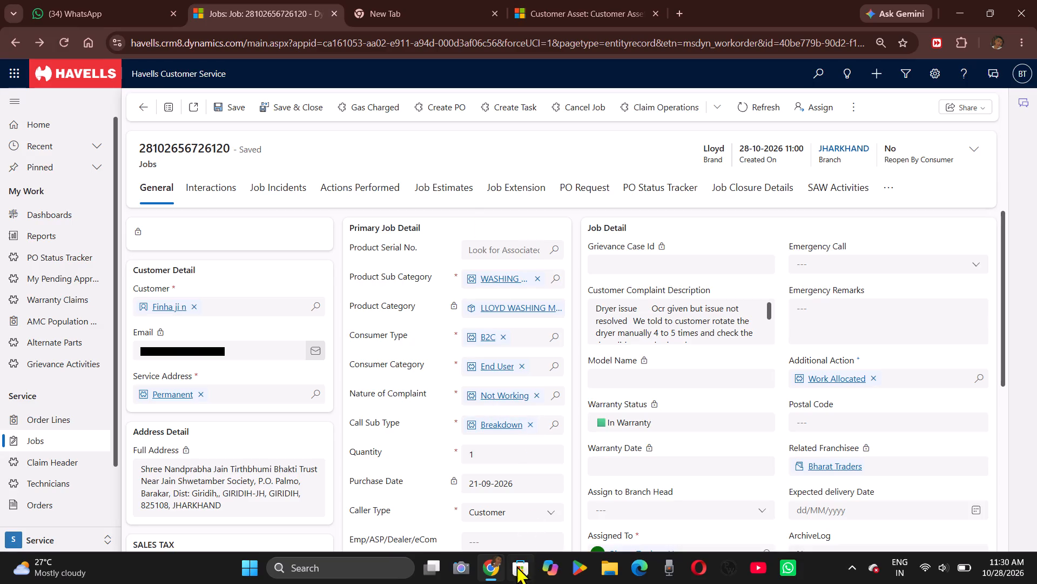
Open the Bharat_Trader_Stock_Inventory workbook from the Downloads folder.
{"action": "left_click", "coordinate": [601, 572]}
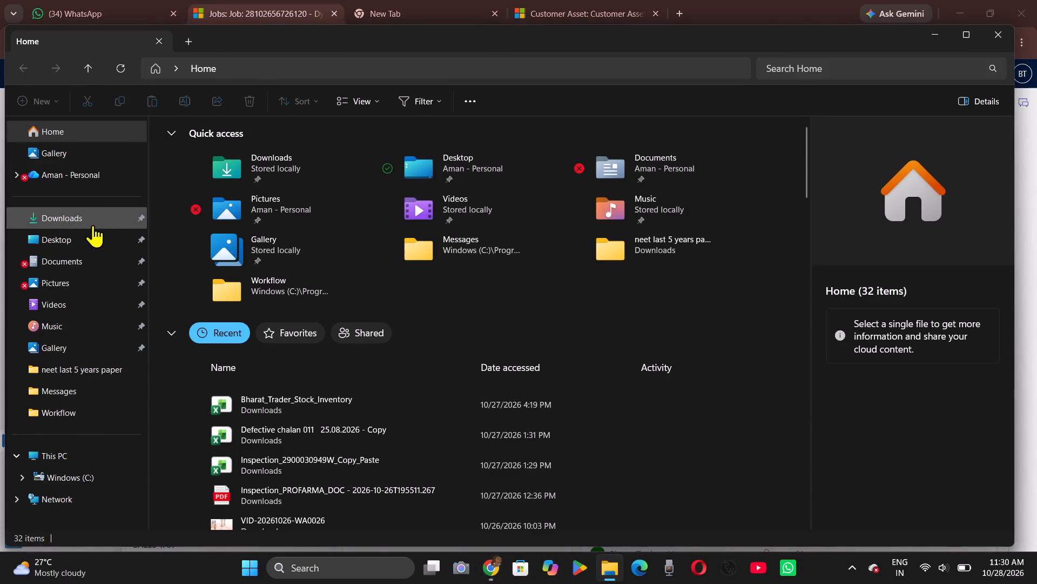
{"action": "left_click", "coordinate": [91, 225]}
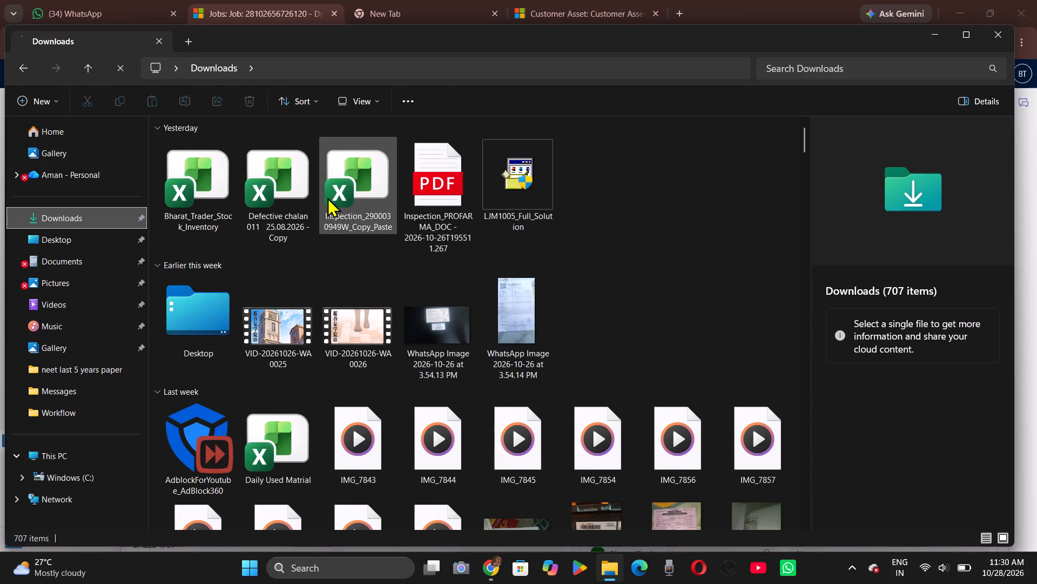
{"action": "triple_click", "coordinate": [199, 185]}
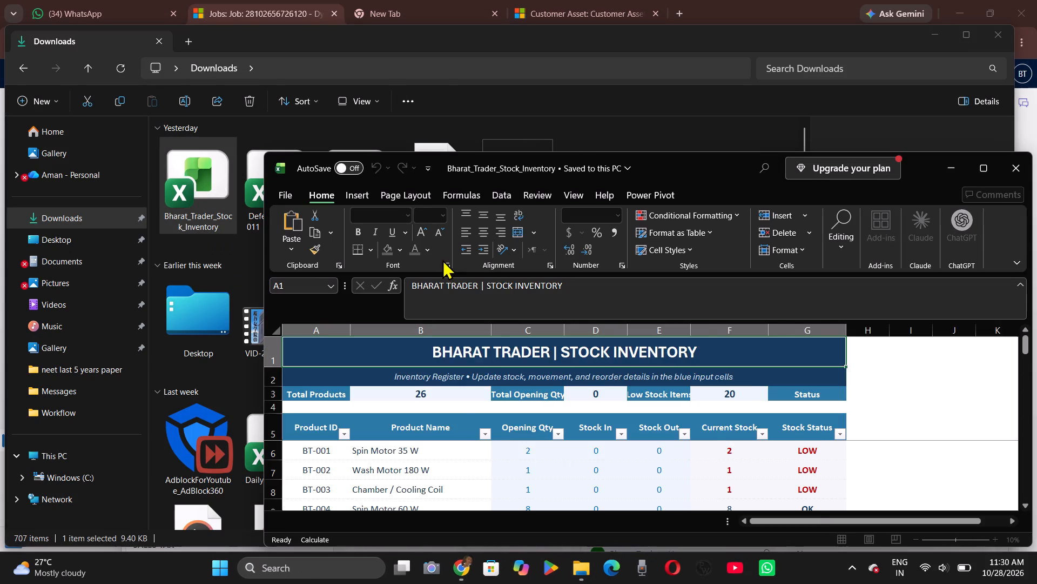
Maximize the workbook window and review the Stock Inventory sheet's products, current stock and stock status down to the last entries.
{"action": "left_click", "coordinate": [984, 176]}
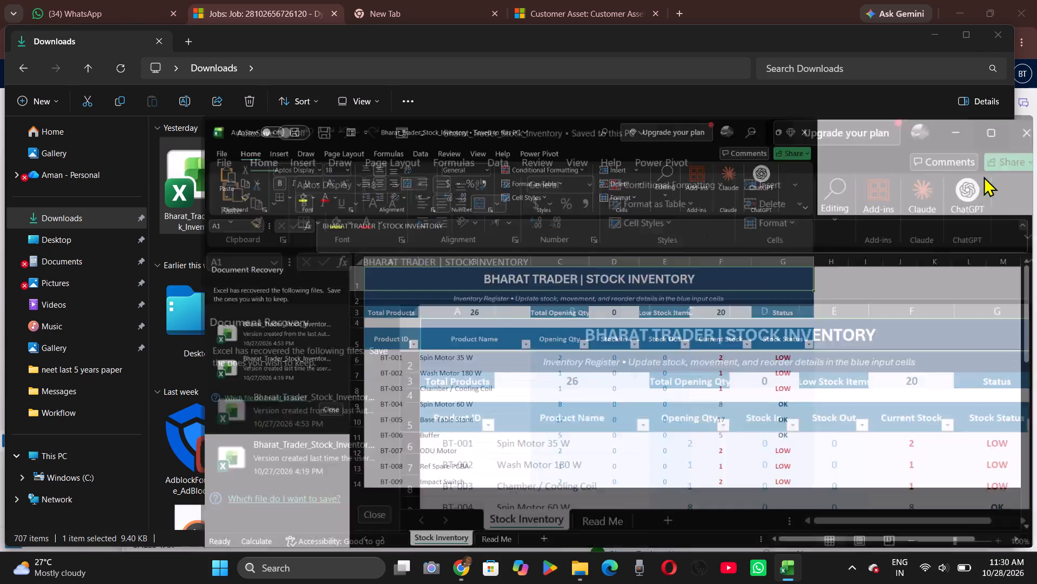
{"action": "scroll", "coordinate": [565, 415], "scroll_direction": "down", "scroll_amount": 1}
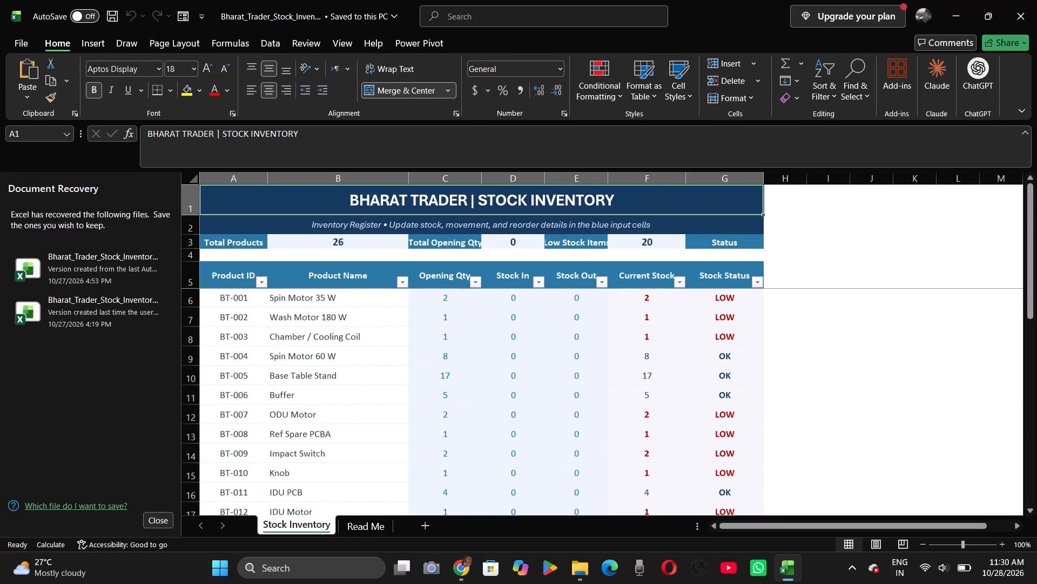
{"action": "scroll", "coordinate": [565, 415], "scroll_direction": "down", "scroll_amount": 3}
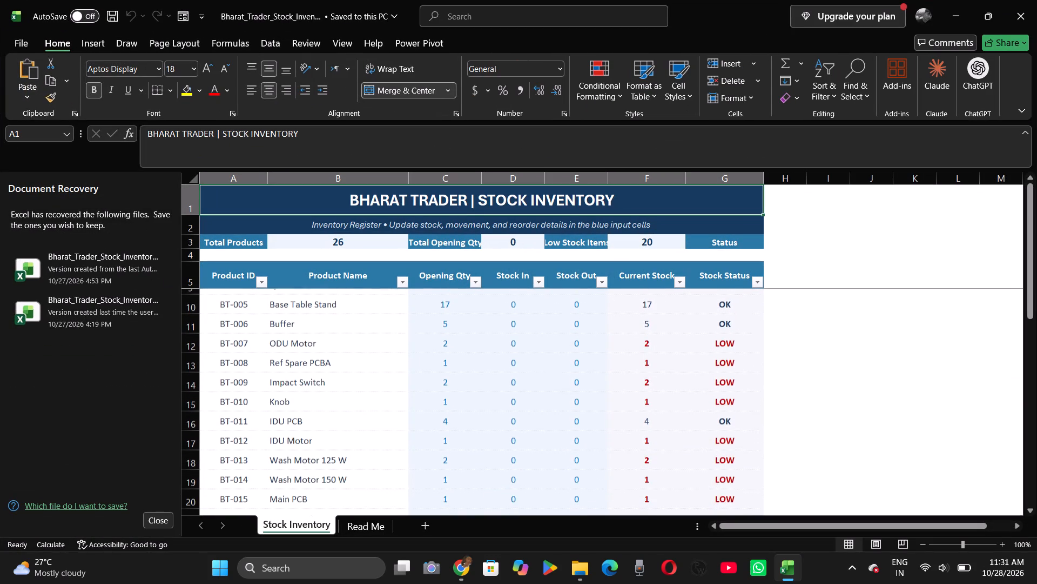
{"action": "scroll", "coordinate": [565, 415], "scroll_direction": "down", "scroll_amount": 4}
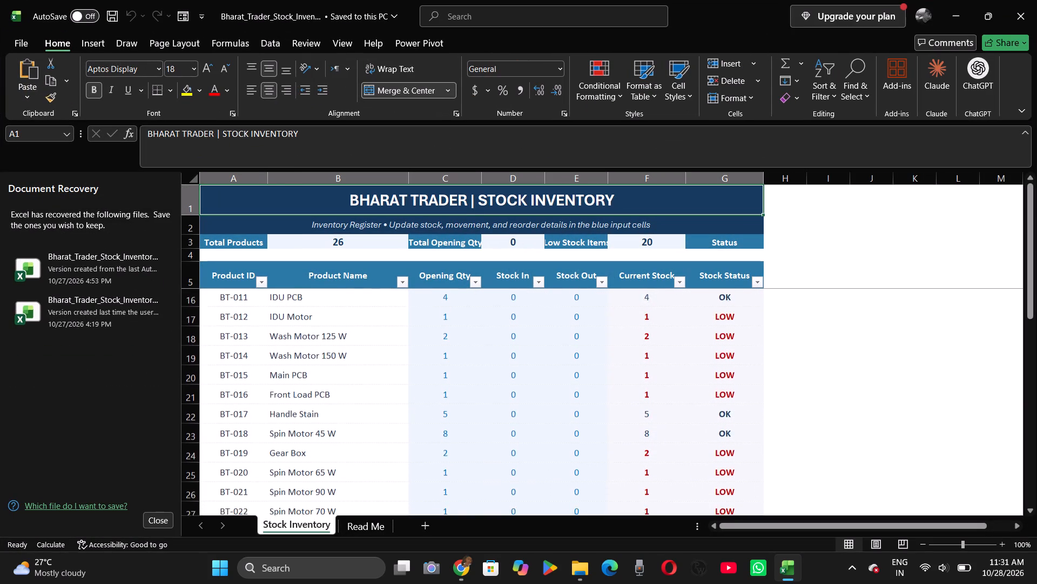
{"action": "scroll", "coordinate": [565, 415], "scroll_direction": "down", "scroll_amount": 1}
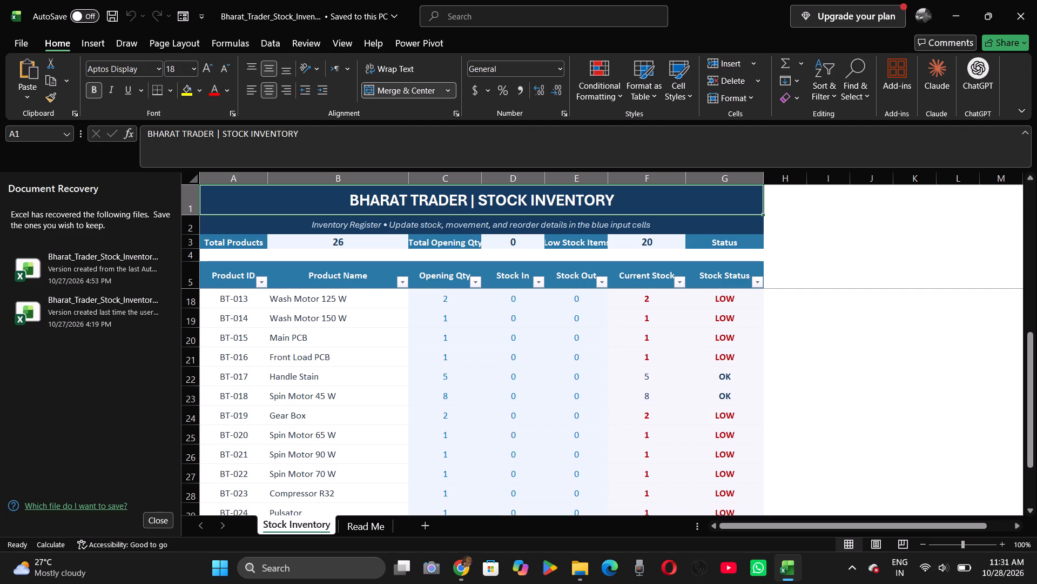
{"action": "scroll", "coordinate": [401, 459], "scroll_direction": "down", "scroll_amount": 2}
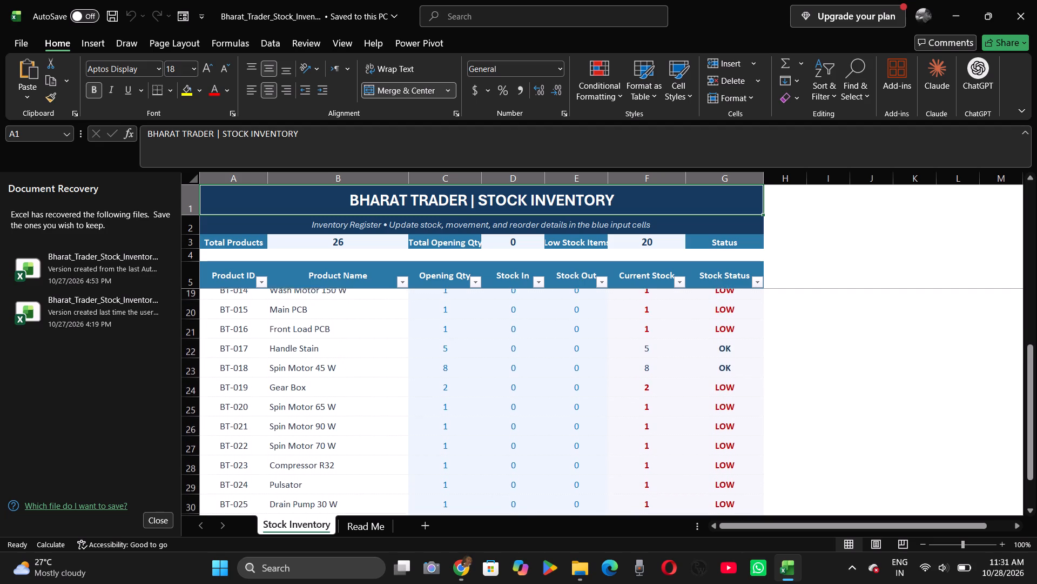
{"action": "scroll", "coordinate": [401, 459], "scroll_direction": "down", "scroll_amount": 1}
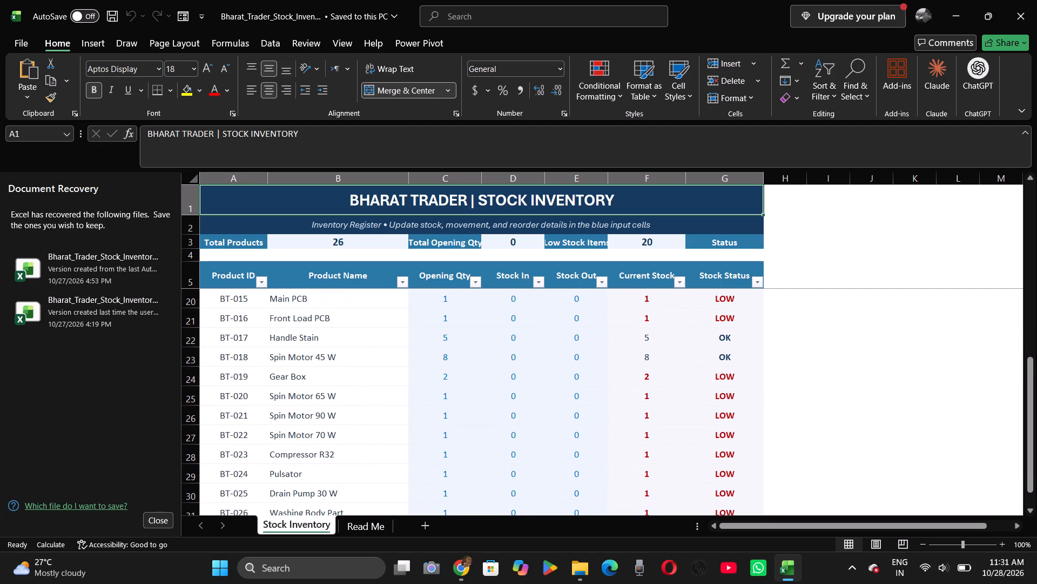
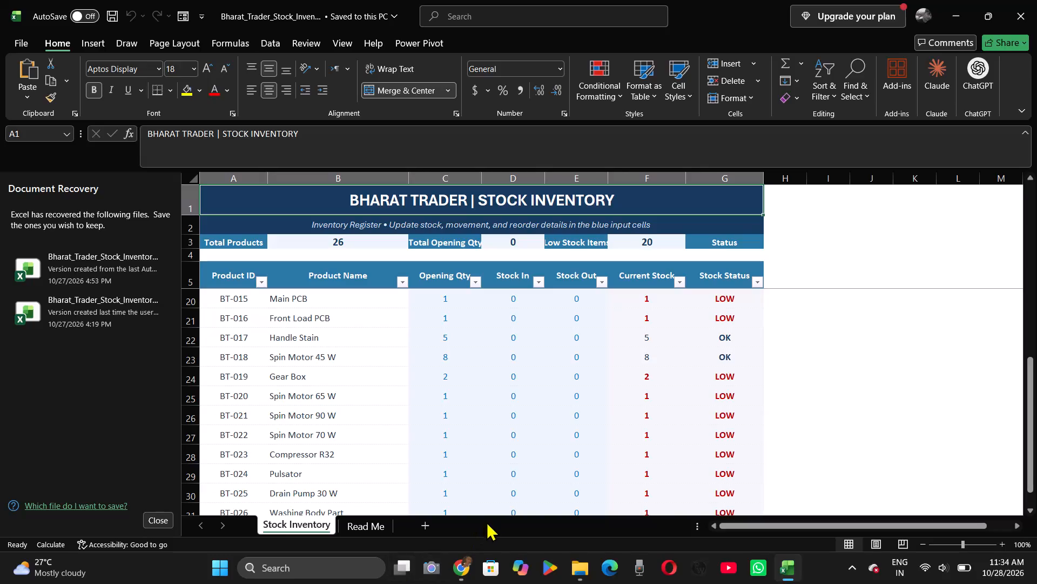
Glance at the washing machine job in Chrome and return to Excel to recheck the Stock Inventory list from its last entries up to the first.
{"action": "left_click", "coordinate": [465, 581]}
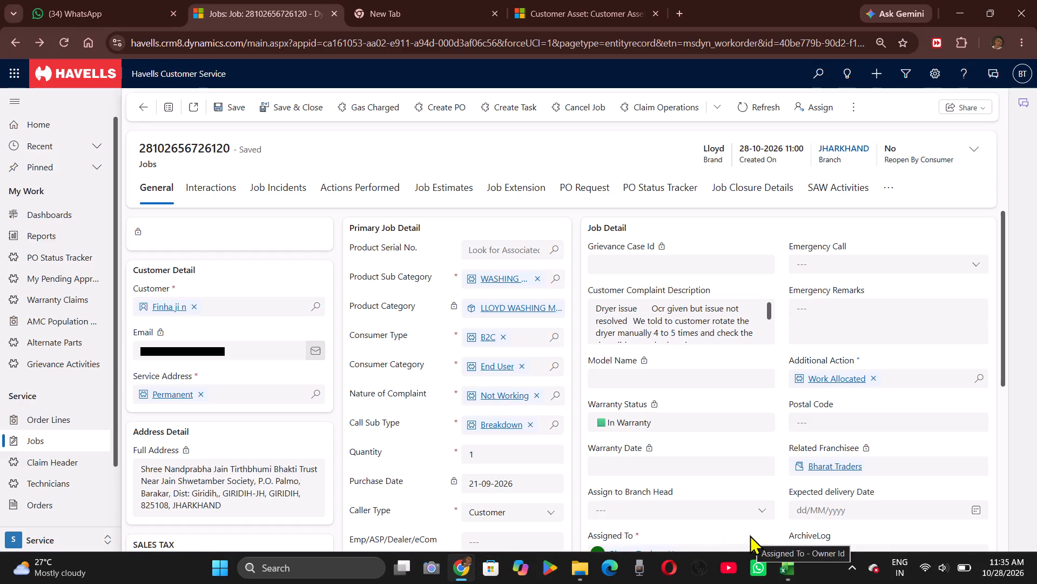
{"action": "left_click", "coordinate": [796, 573]}
{"action": "scroll", "coordinate": [484, 394], "scroll_direction": "down", "scroll_amount": 1}
{"action": "scroll", "coordinate": [484, 394], "scroll_direction": "up", "scroll_amount": 1}
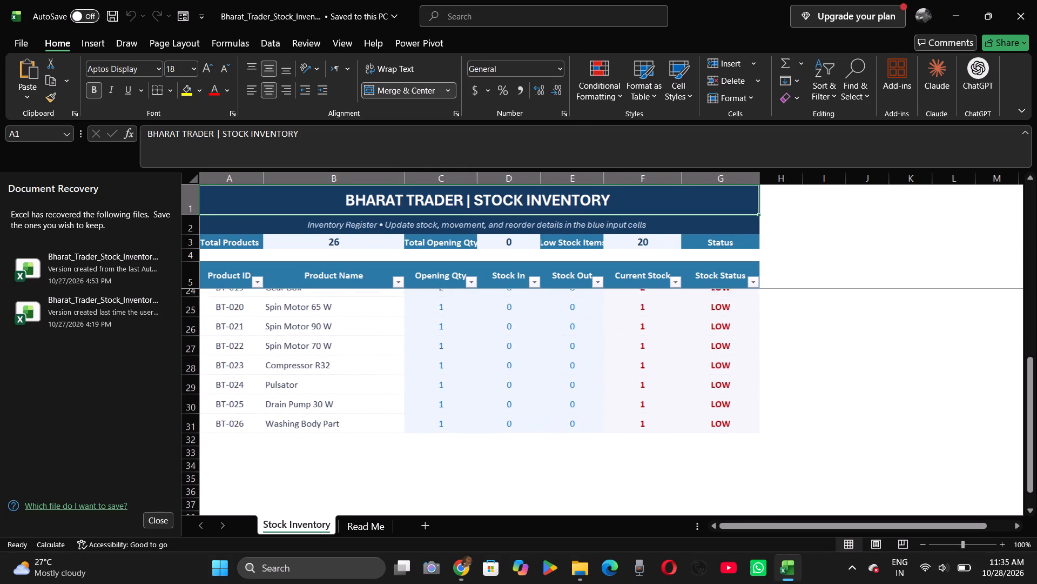
{"action": "scroll", "coordinate": [484, 394], "scroll_direction": "up", "scroll_amount": 1}
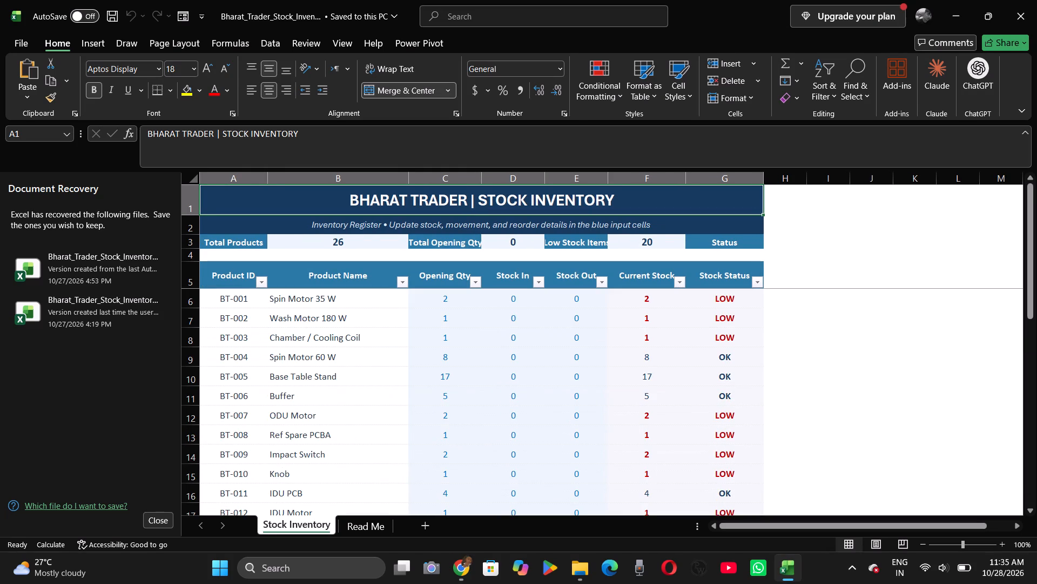
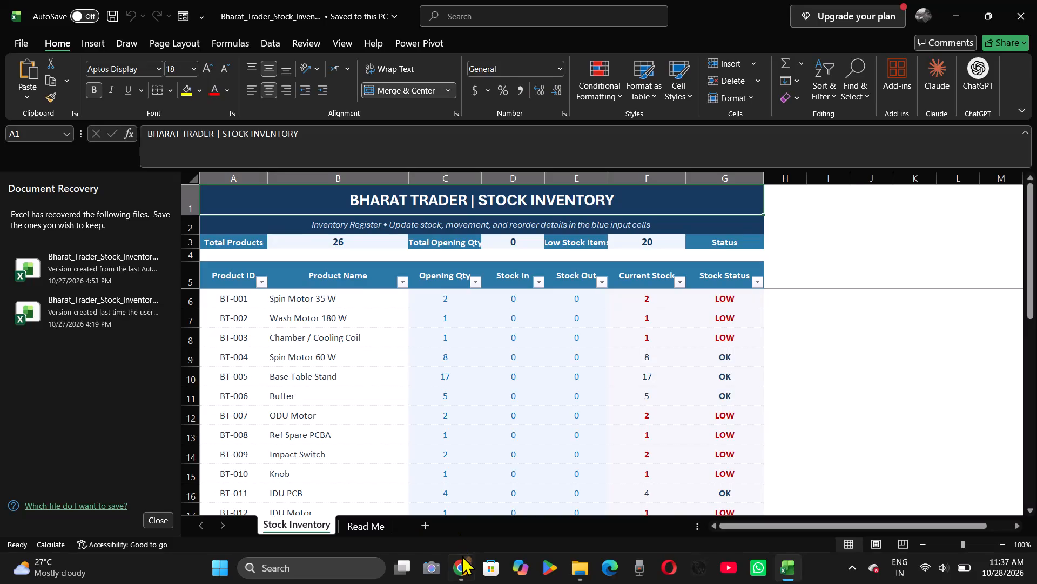
Switch to Chrome and go back from the open washing machine job to the Active Jobs list.
{"action": "left_click", "coordinate": [462, 555]}
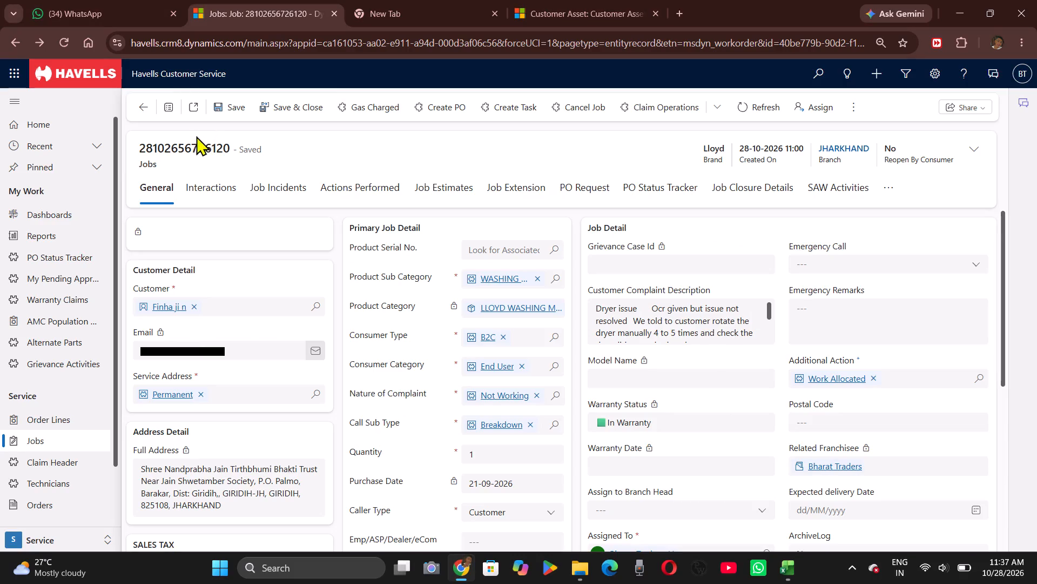
{"action": "left_click", "coordinate": [138, 102]}
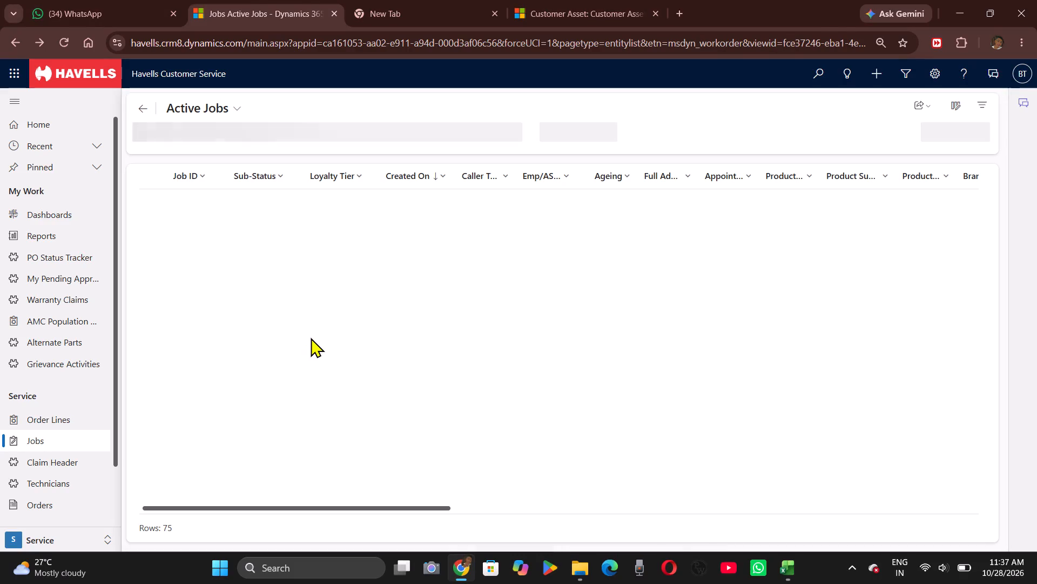
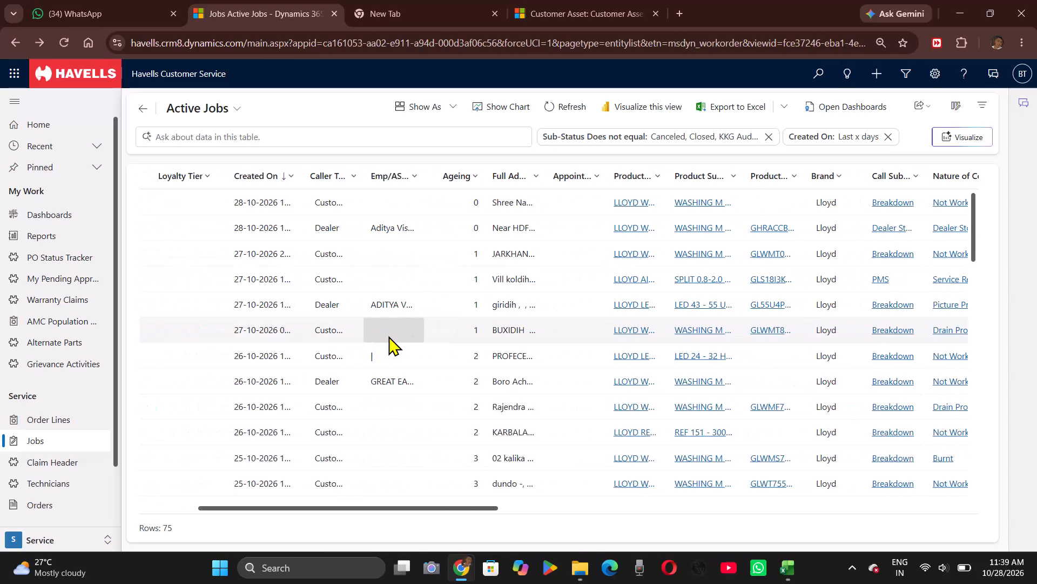
Filter the Active Jobs list to jobs whose Sub-Status equals Part PO Created.
{"action": "scroll", "coordinate": [388, 336], "scroll_direction": "right", "scroll_amount": 1}
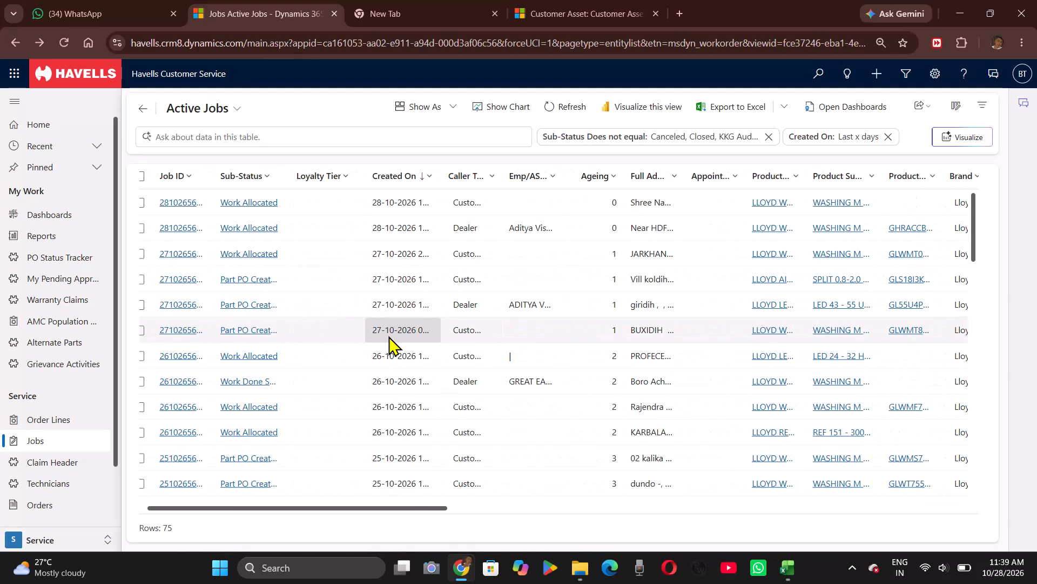
{"action": "left_click", "coordinate": [243, 186]}
{"action": "left_click", "coordinate": [264, 270]}
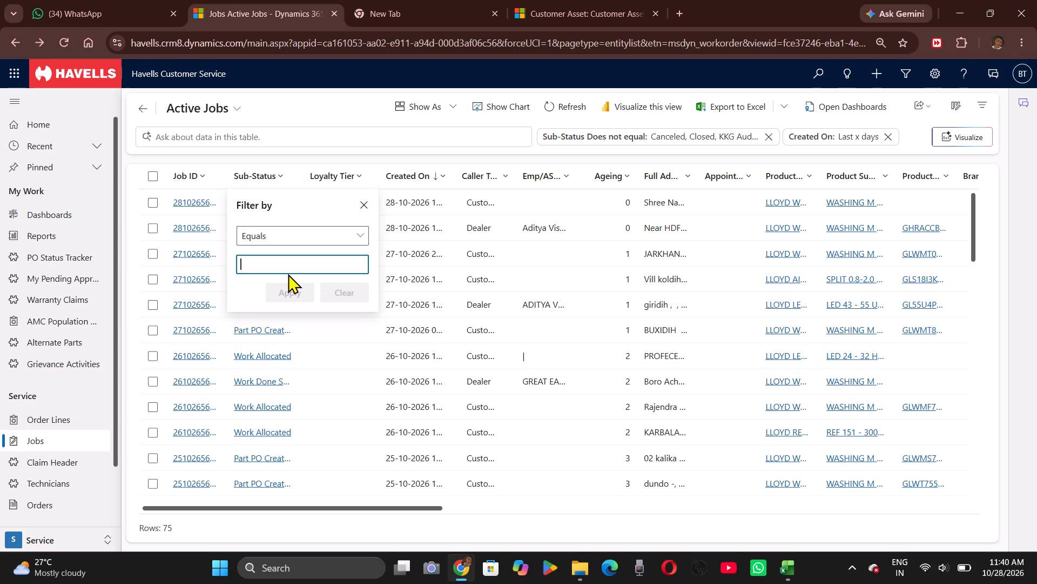
{"action": "key", "text": "p"}
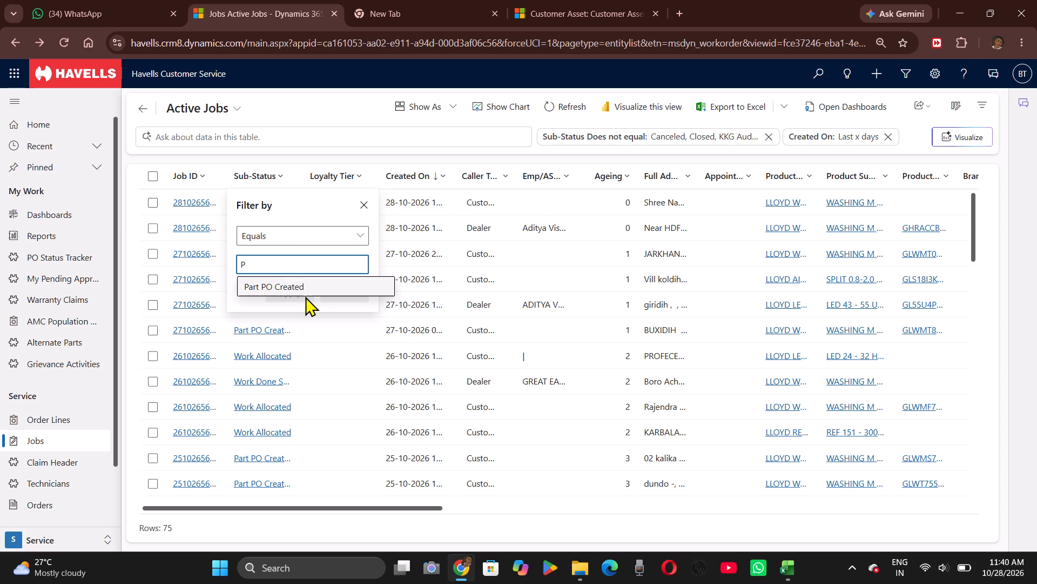
{"action": "left_click", "coordinate": [297, 293]}
{"action": "left_click", "coordinate": [292, 305]}
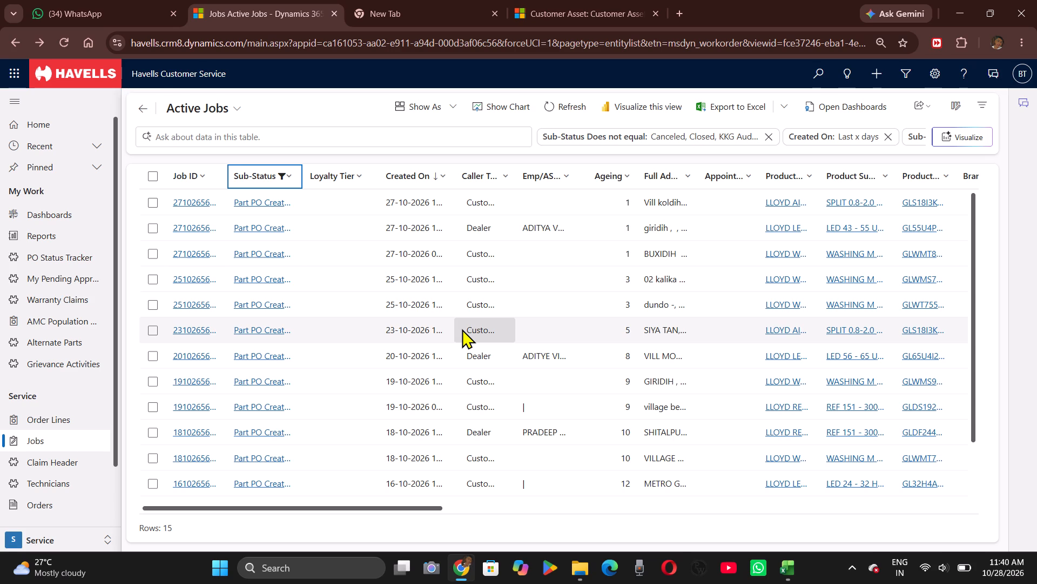
Review the filtered Part PO Created jobs down to the oldest, checking product, complaint, owner and customer details.
{"action": "scroll", "coordinate": [462, 329], "scroll_direction": "left", "scroll_amount": 1}
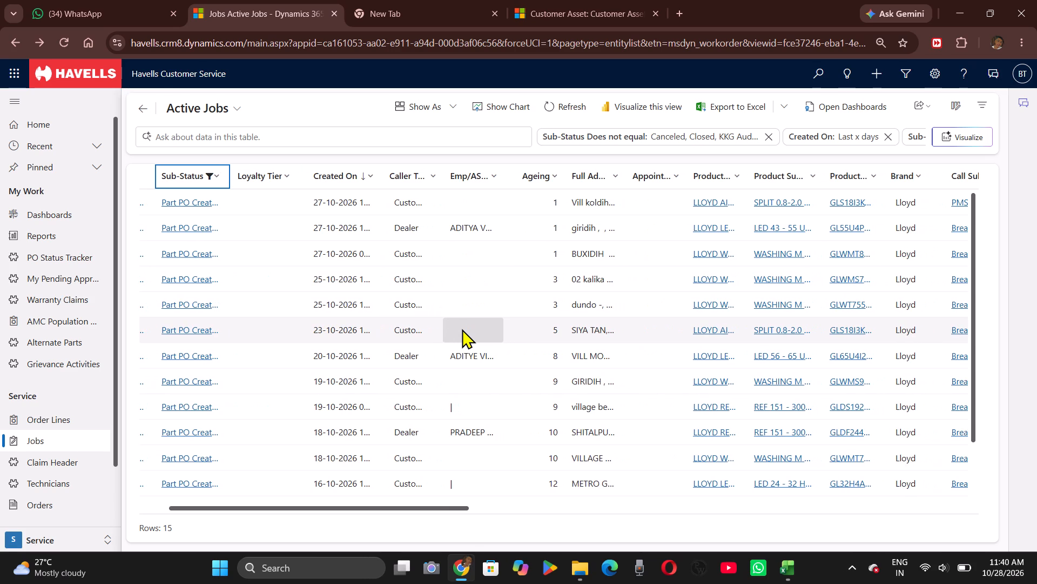
{"action": "scroll", "coordinate": [462, 326], "scroll_direction": "left", "scroll_amount": 2}
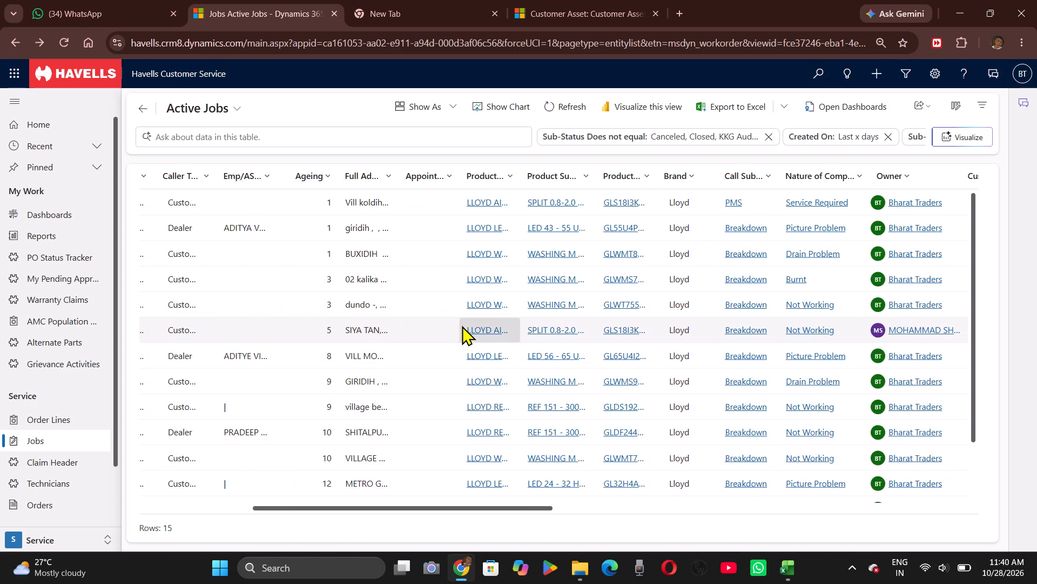
{"action": "scroll", "coordinate": [462, 326], "scroll_direction": "left", "scroll_amount": 1}
{"action": "scroll", "coordinate": [462, 326], "scroll_direction": "down", "scroll_amount": 2}
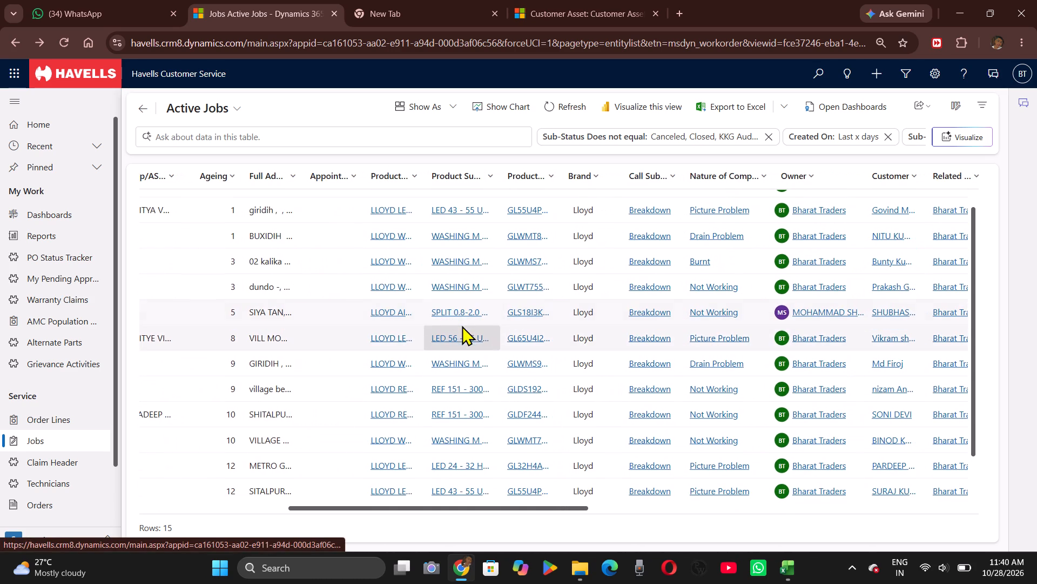
{"action": "scroll", "coordinate": [462, 326], "scroll_direction": "down", "scroll_amount": 1}
{"action": "scroll", "coordinate": [476, 381], "scroll_direction": "right", "scroll_amount": 2}
{"action": "scroll", "coordinate": [476, 381], "scroll_direction": "left", "scroll_amount": 3}
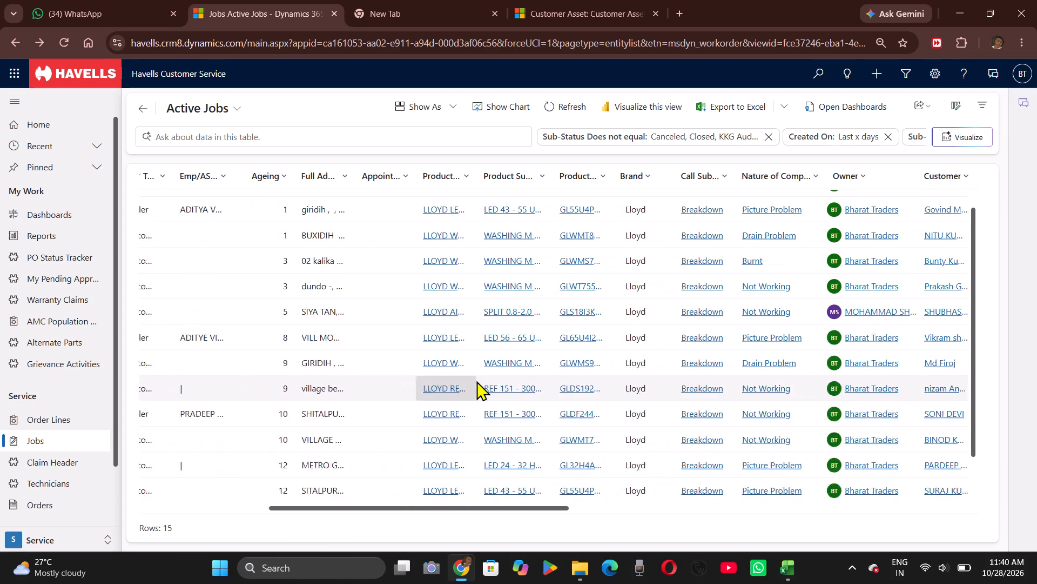
{"action": "scroll", "coordinate": [870, 466], "scroll_direction": "down", "scroll_amount": 1}
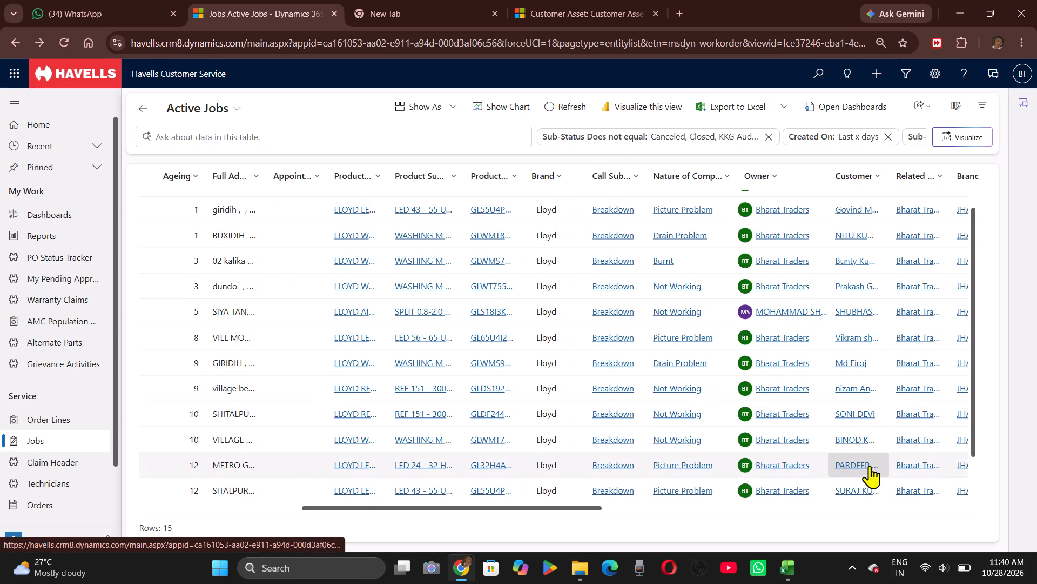
{"action": "scroll", "coordinate": [766, 417], "scroll_direction": "down", "scroll_amount": 2}
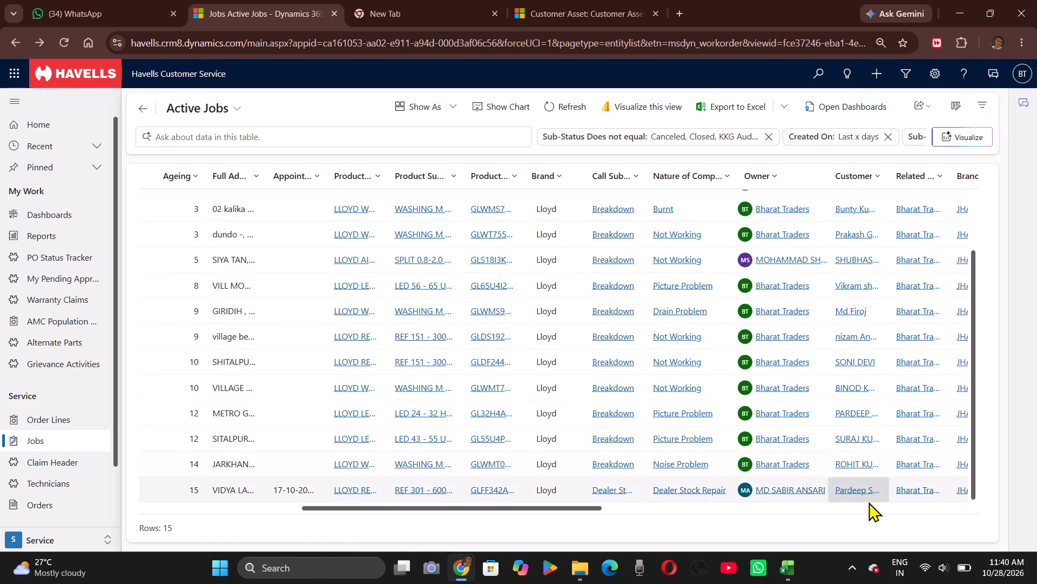
Open the oldest job in the filtered list, the Lloyd refrigerator dealer job created on 13-10-2026.
{"action": "scroll", "coordinate": [701, 505], "scroll_direction": "right", "scroll_amount": 2}
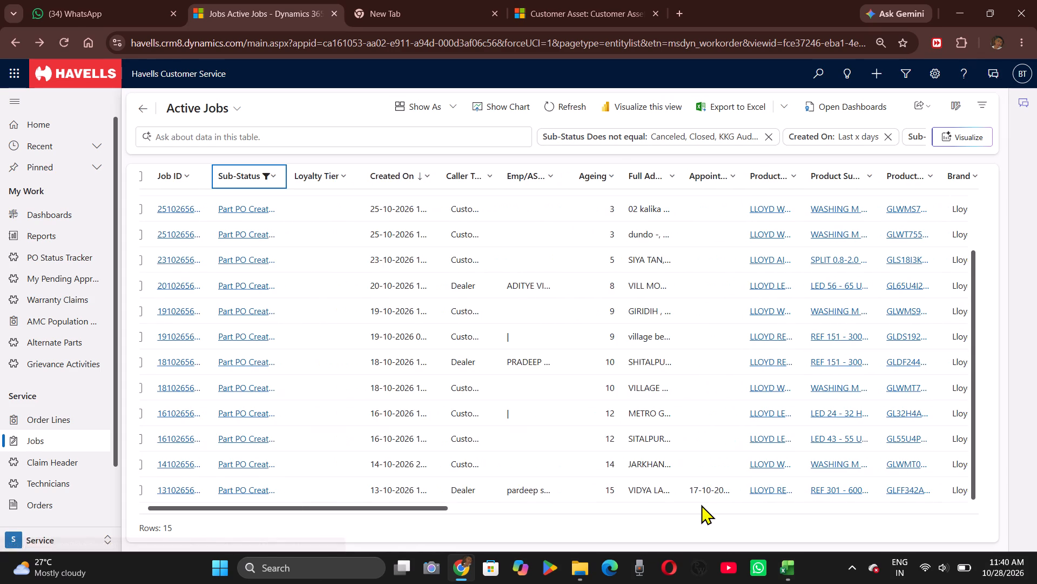
{"action": "triple_click", "coordinate": [332, 486]}
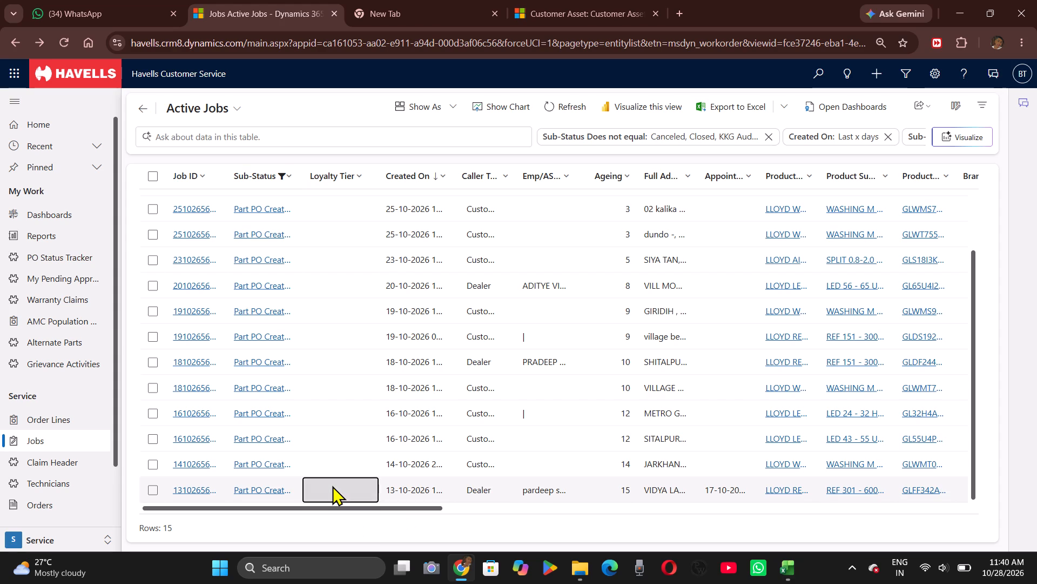
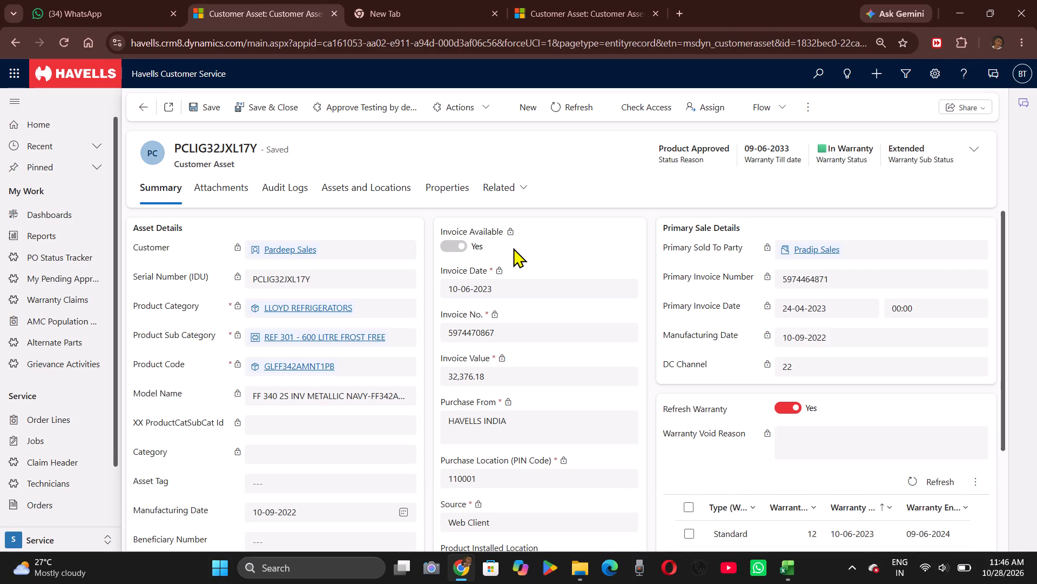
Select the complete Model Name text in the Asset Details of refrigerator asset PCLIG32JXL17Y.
{"action": "triple_click", "coordinate": [335, 392]}
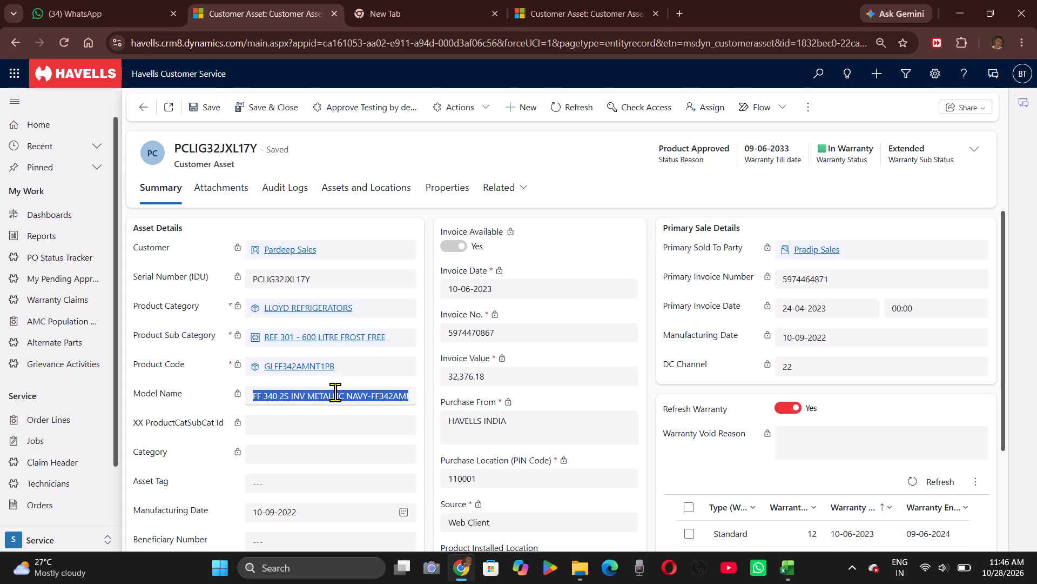
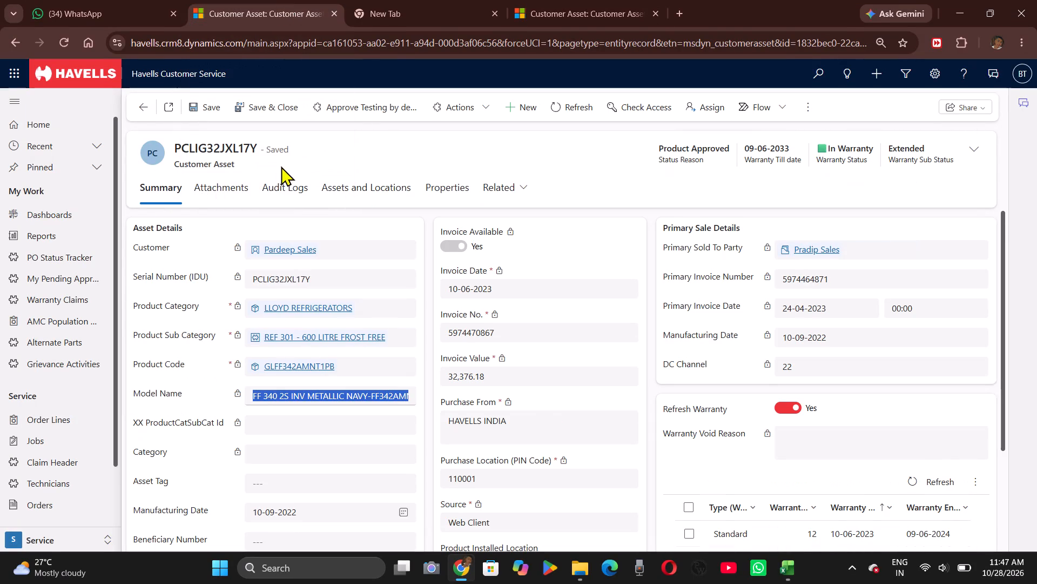
Check the attachments timeline of the Lloyd refrigerator customer asset, then return to its summary details.
{"action": "left_click", "coordinate": [206, 185]}
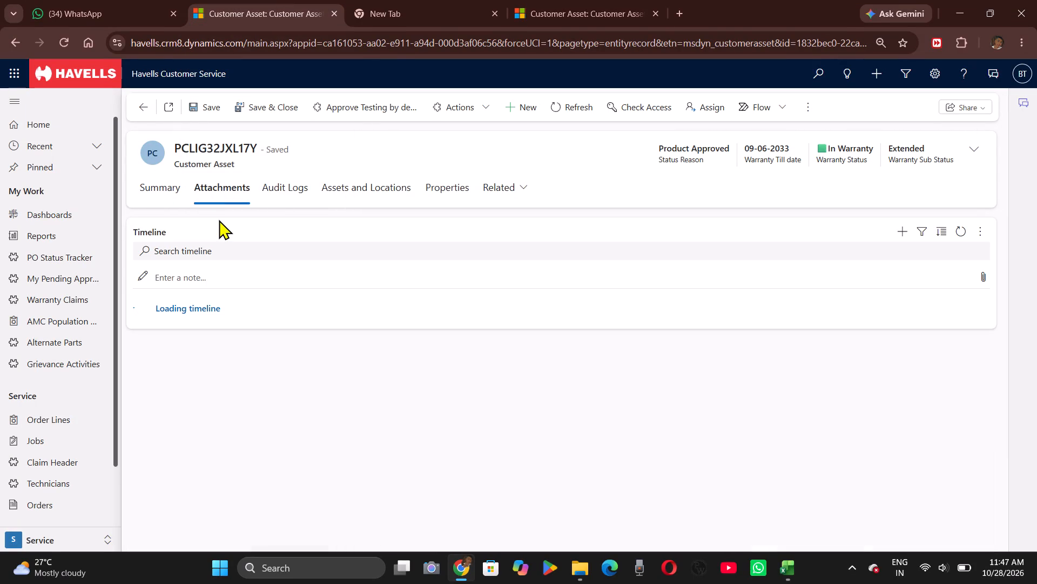
{"action": "left_click", "coordinate": [158, 198]}
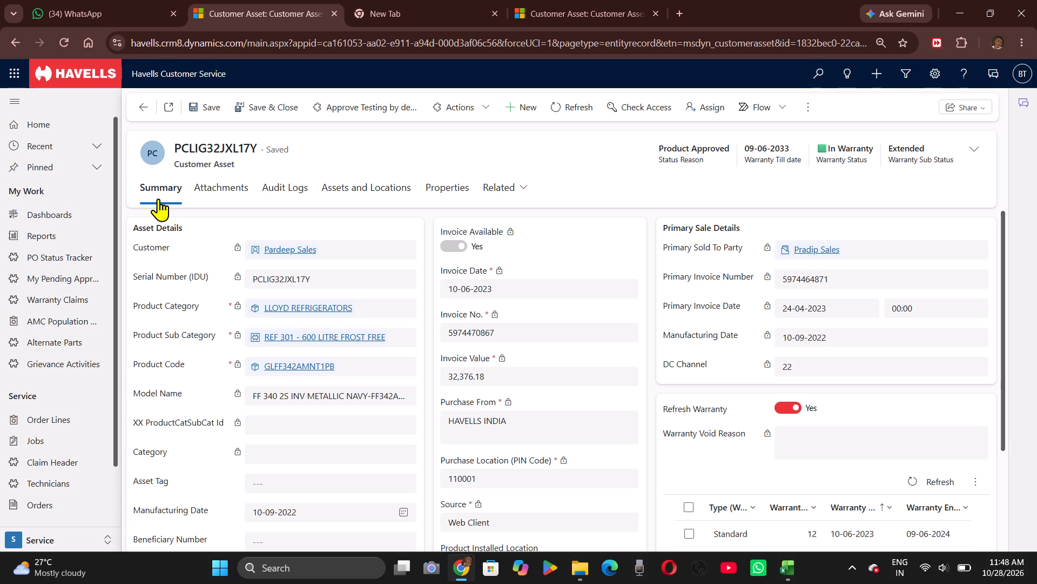
Leave the Lloyd refrigerator's customer asset record and return to the previously viewed page.
{"action": "left_click", "coordinate": [145, 110]}
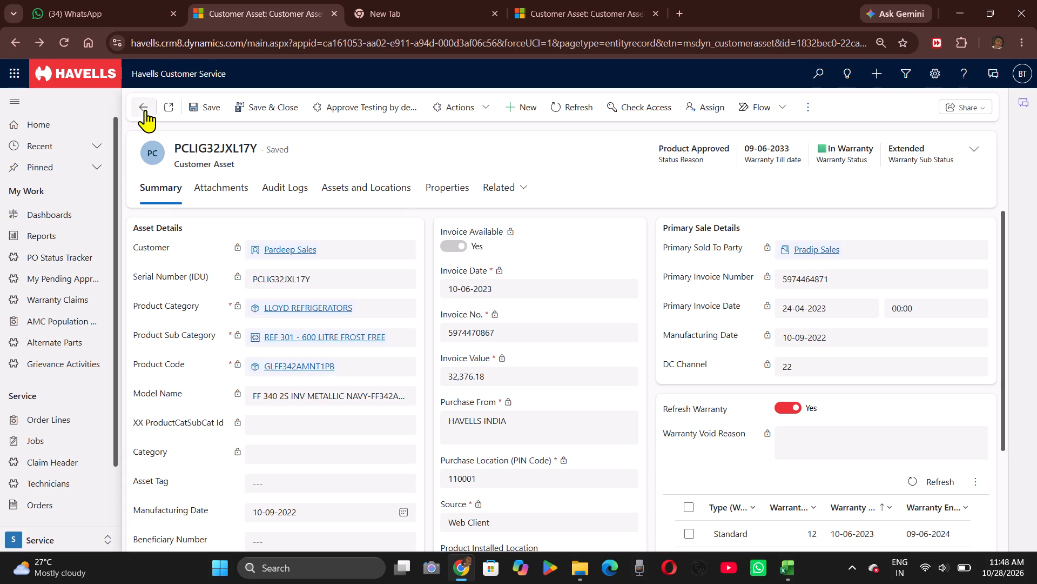